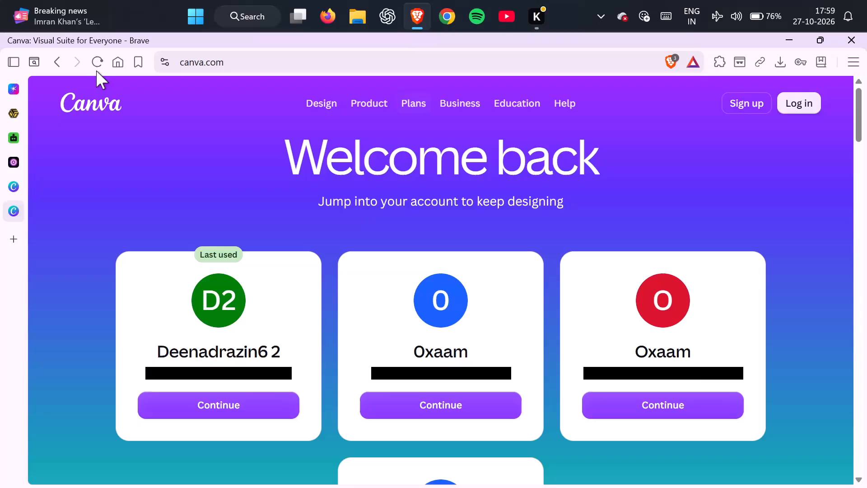
Reload the Canva welcome page and close the duplicate Canva home tab.
click(101, 65)
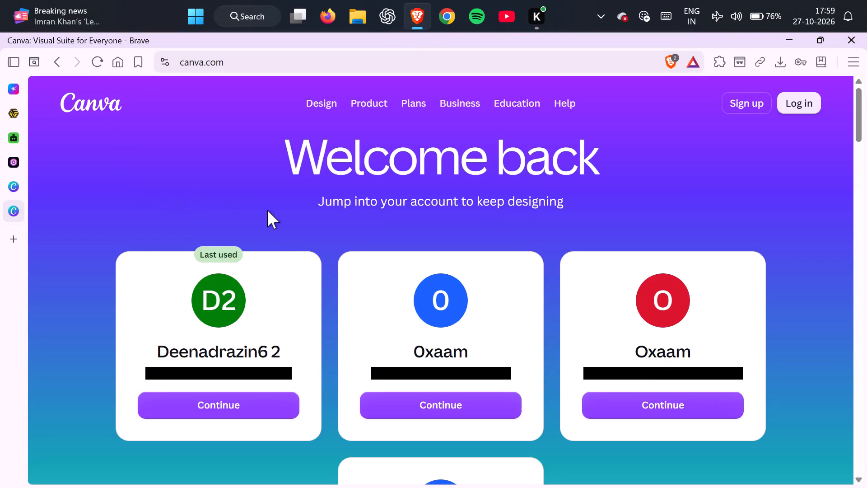
double_click(28, 192)
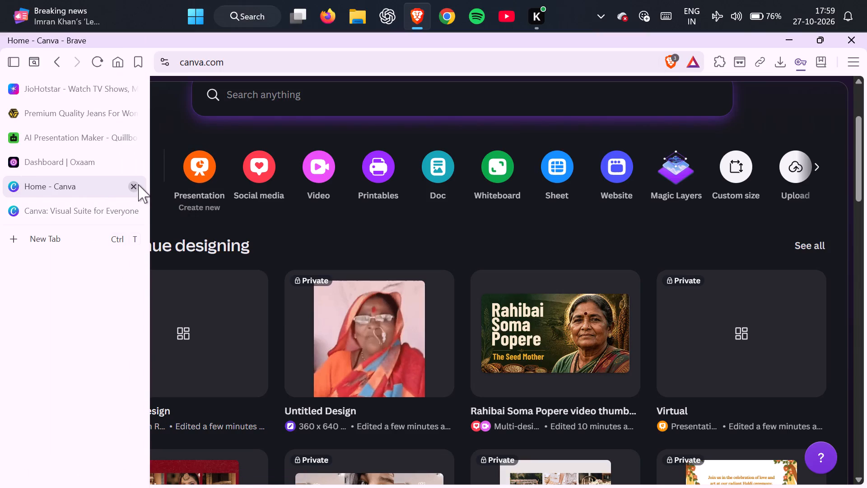
click(137, 184)
Copy the shared account's email from the activation steps on the Oxaam dashboard.
click(53, 168)
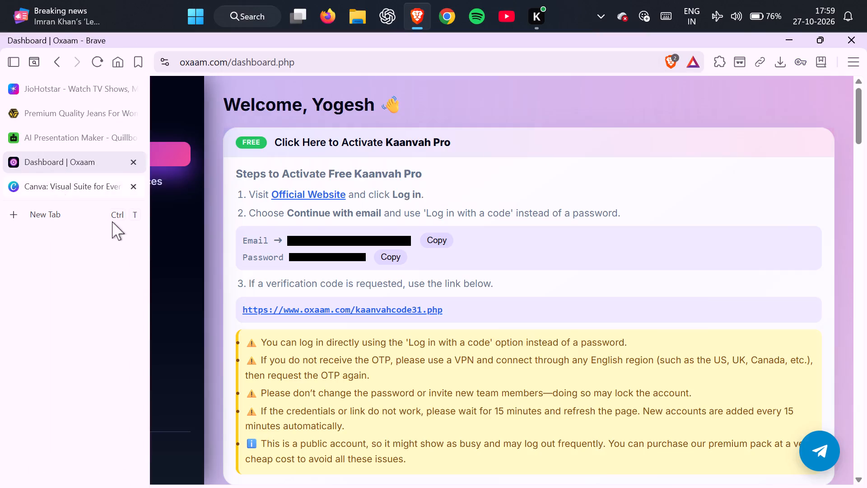
click(438, 241)
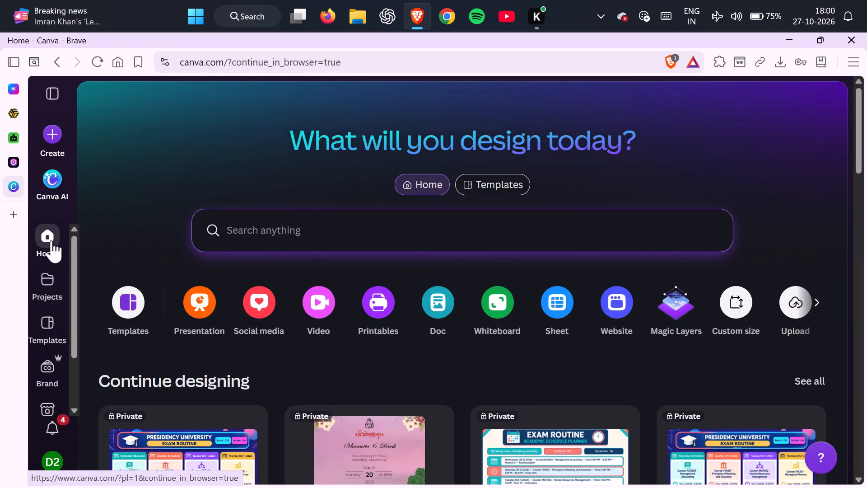
Browse the recent designs on the Canva home page, expanding the list twice to examine older ones.
scroll(189, 254, down, 3)
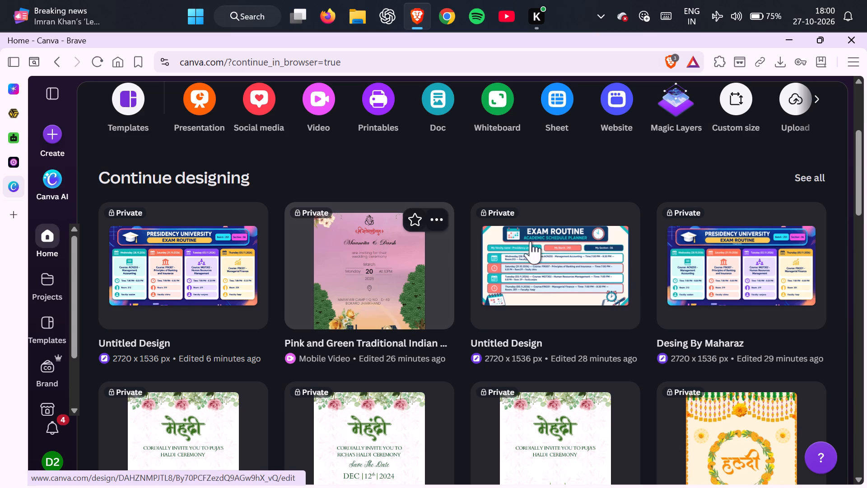
scroll(533, 246, down, 2)
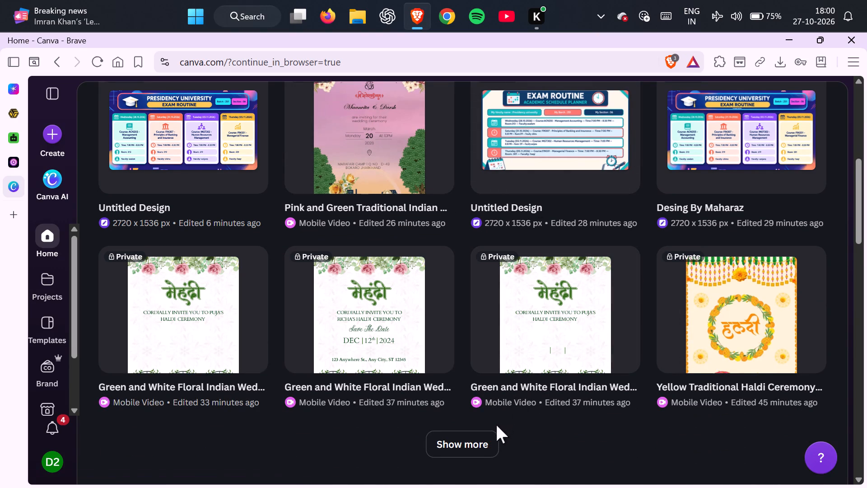
click(483, 441)
scroll(458, 355, down, 6)
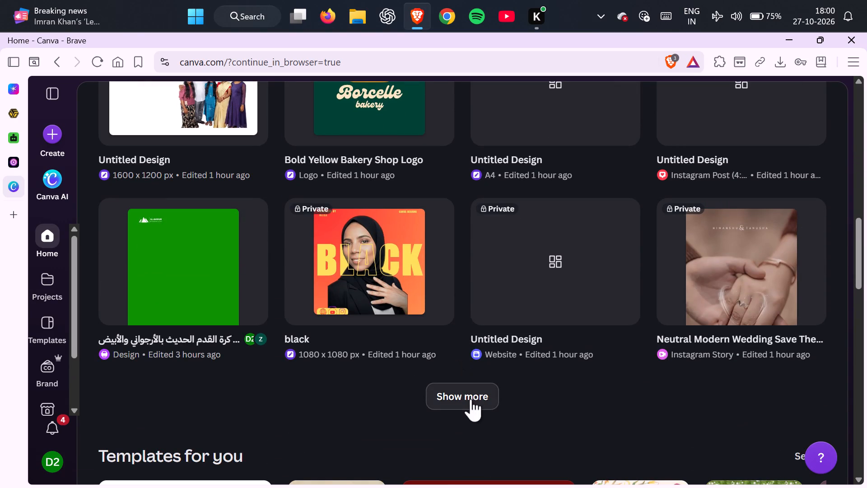
click(471, 399)
scroll(451, 330, down, 3)
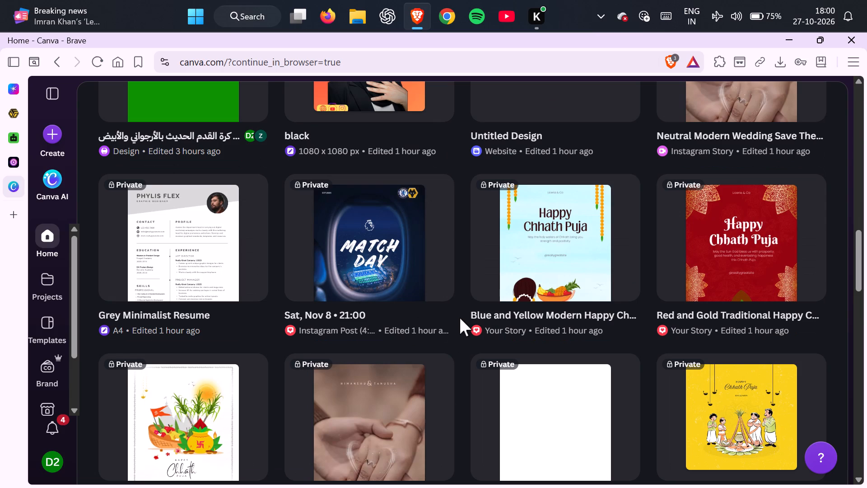
scroll(460, 318, down, 4)
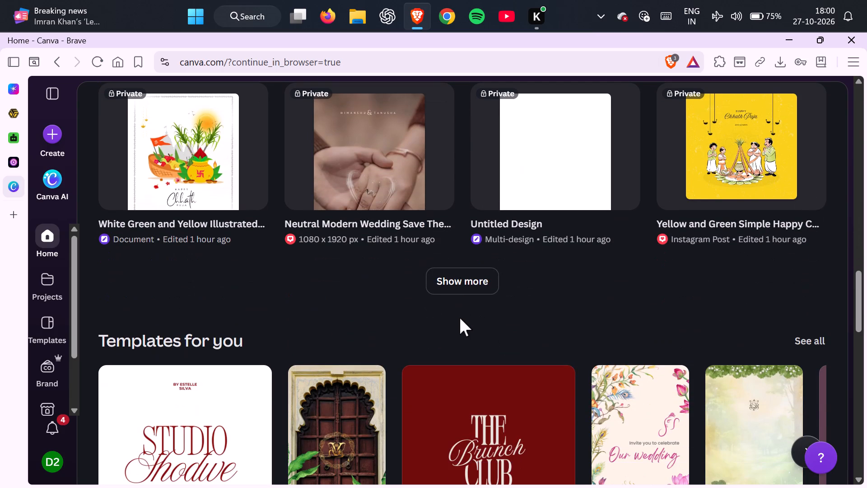
scroll(460, 318, up, 20)
scroll(460, 318, up, 2)
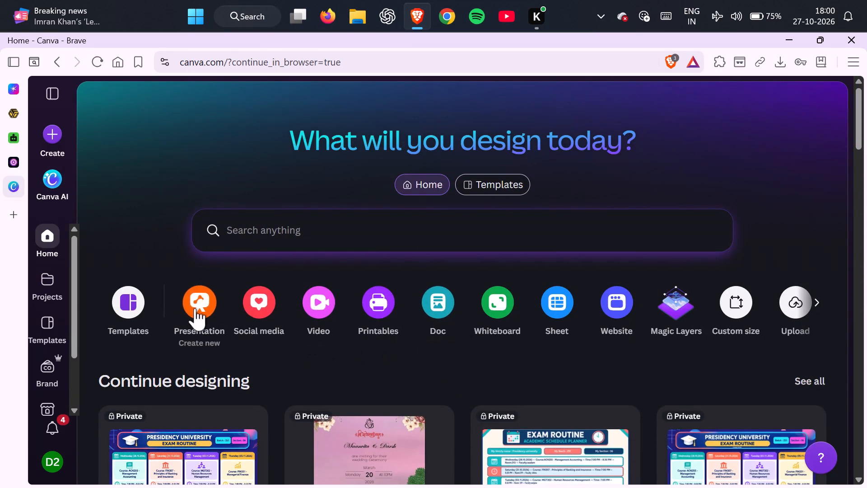
Create a new presentation and search its templates for DIWALI.
click(195, 308)
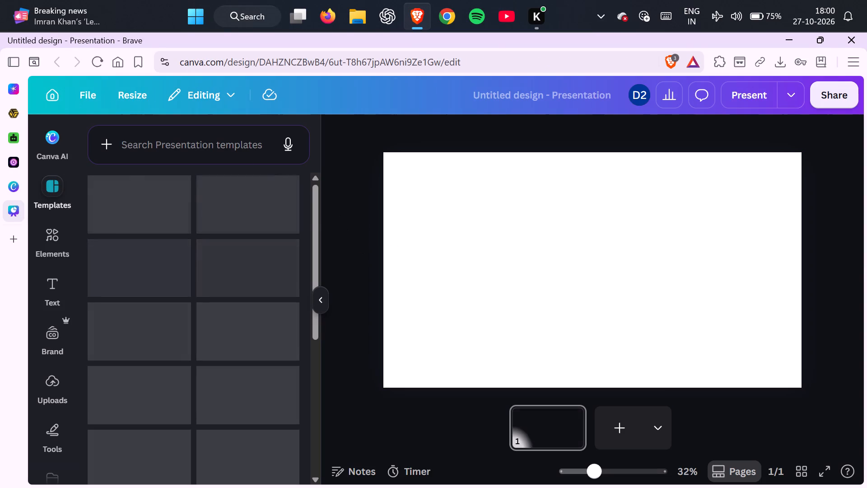
click(222, 144)
text(DIWALI)
key(Return)
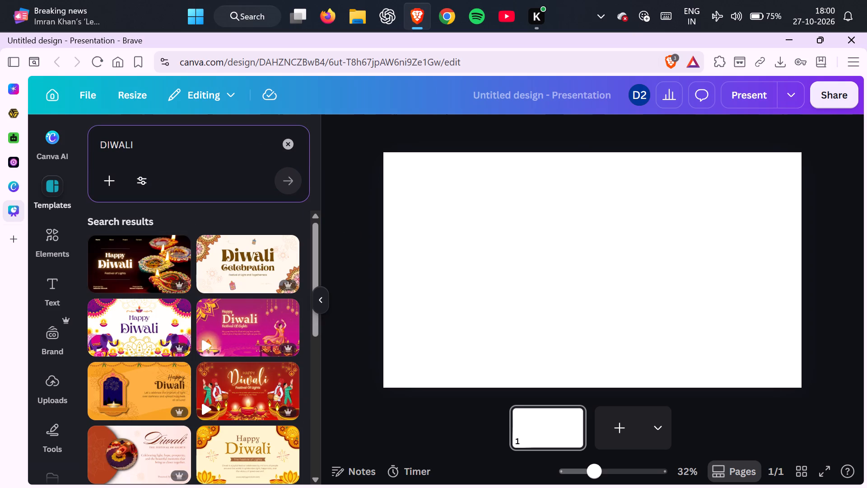
Preview the Orange Yellow and Brown Traditional Diwali Presentation template and return to the search results.
scroll(305, 222, down, 1)
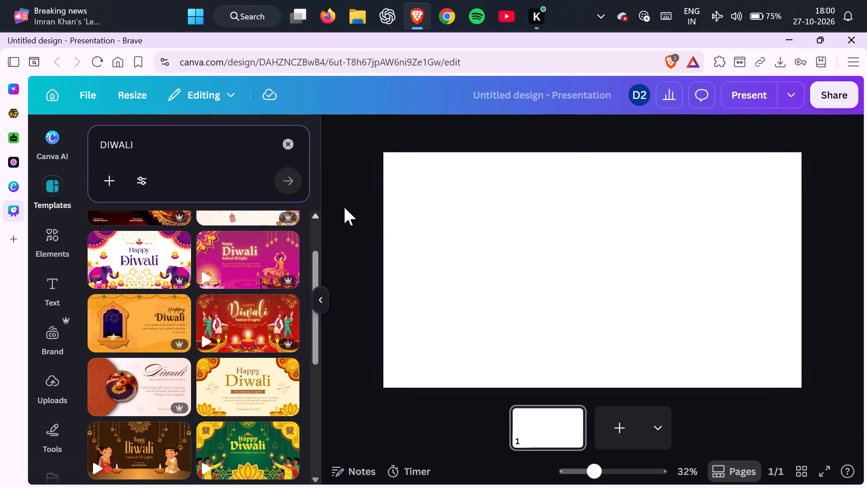
scroll(333, 316, down, 1)
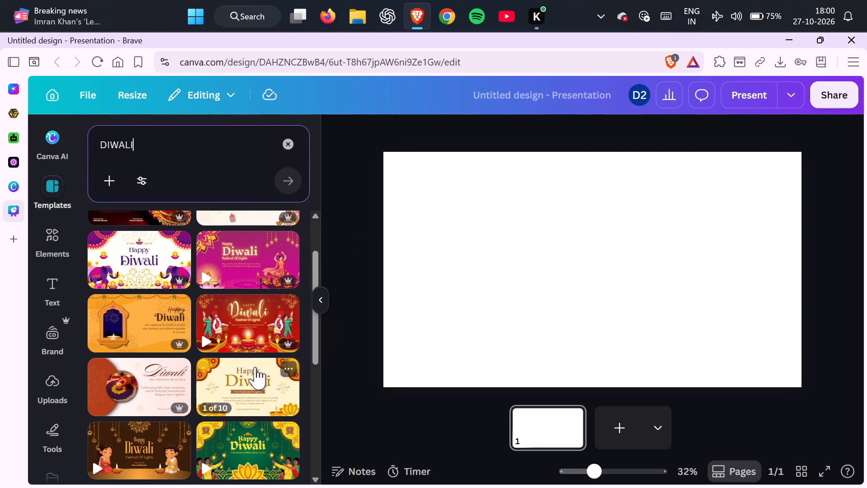
click(255, 367)
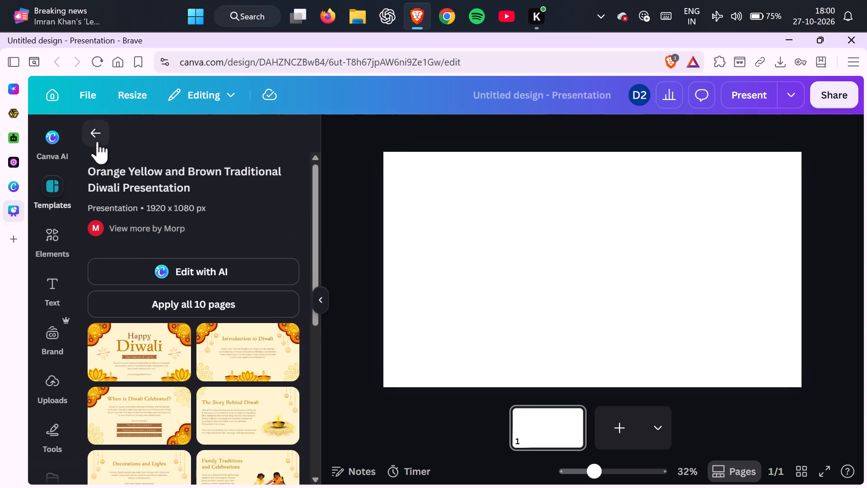
click(98, 140)
Apply all 10 pages of the Orange and Gold Illustration Diwali template and collapse the template pane.
scroll(212, 321, down, 4)
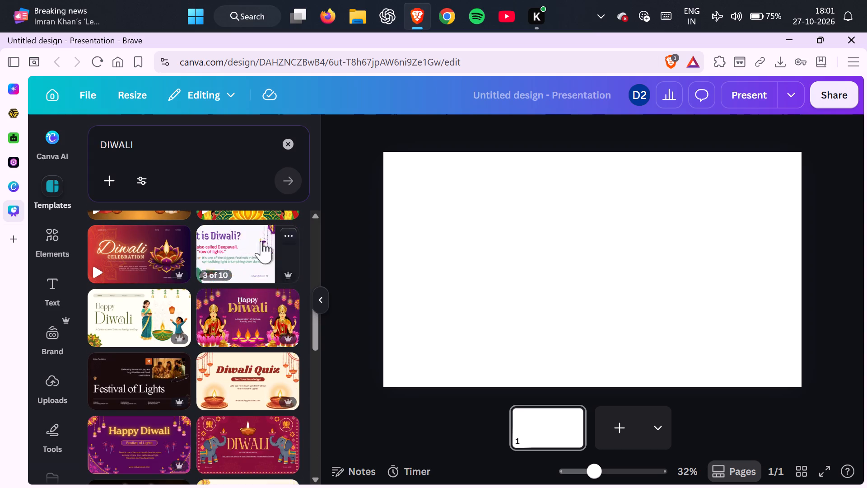
click(144, 267)
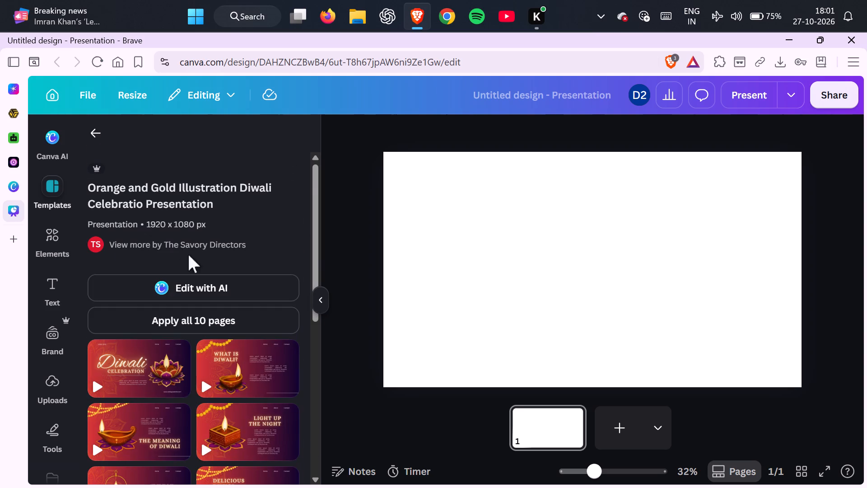
click(245, 324)
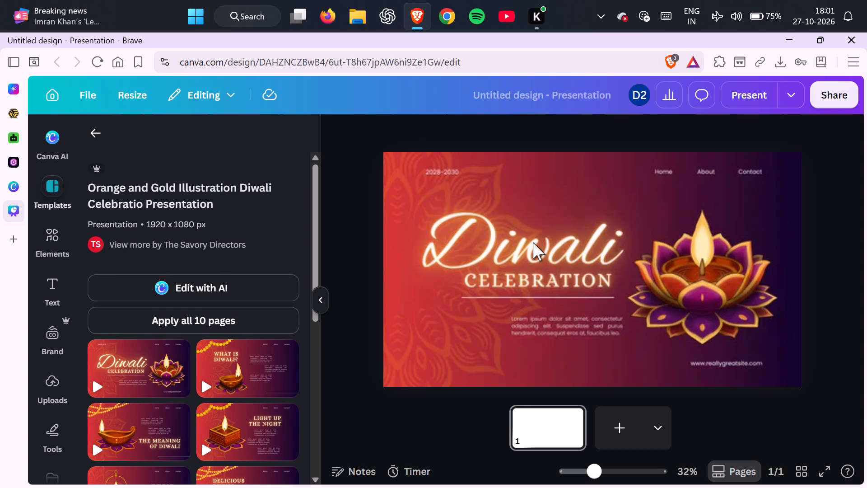
click(322, 301)
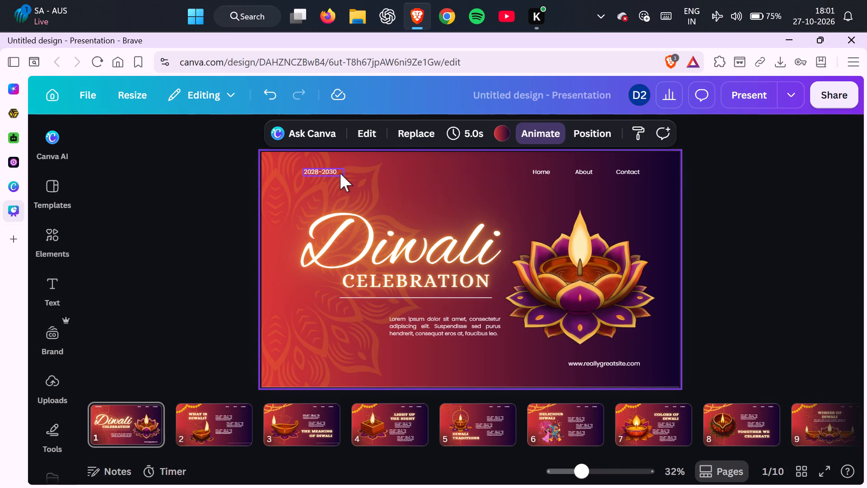
Replace the year-range text at the top of the title slide with 2026.
click(336, 173)
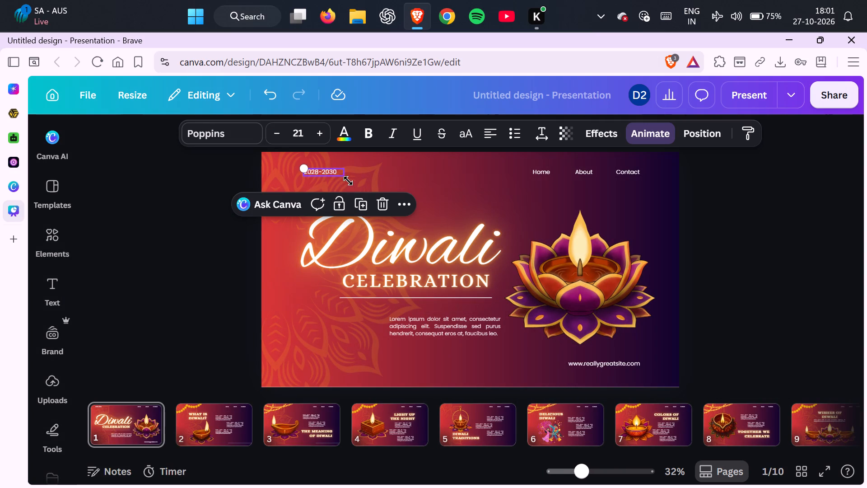
double_click(338, 172)
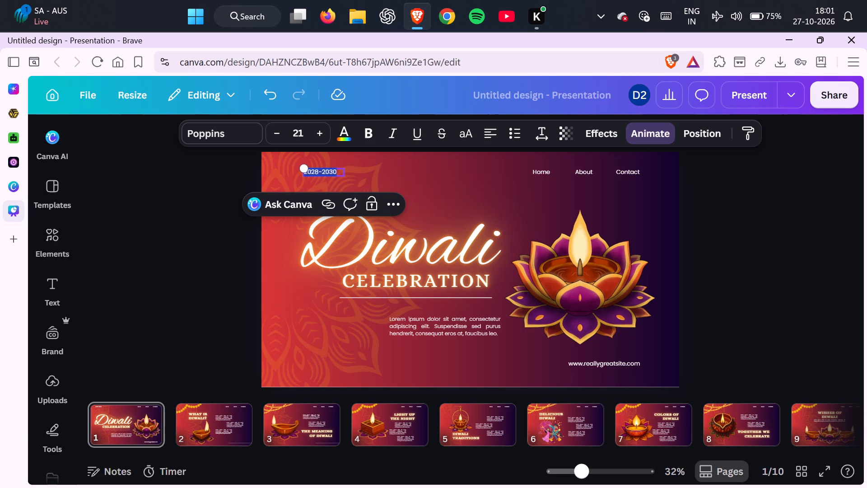
text(2026)
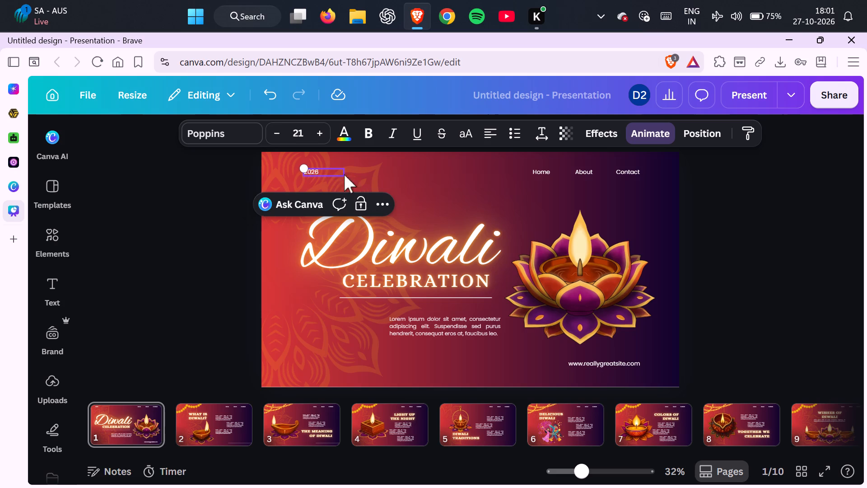
Delete the Home, About and Contact labels from the title slide.
click(549, 172)
click(601, 207)
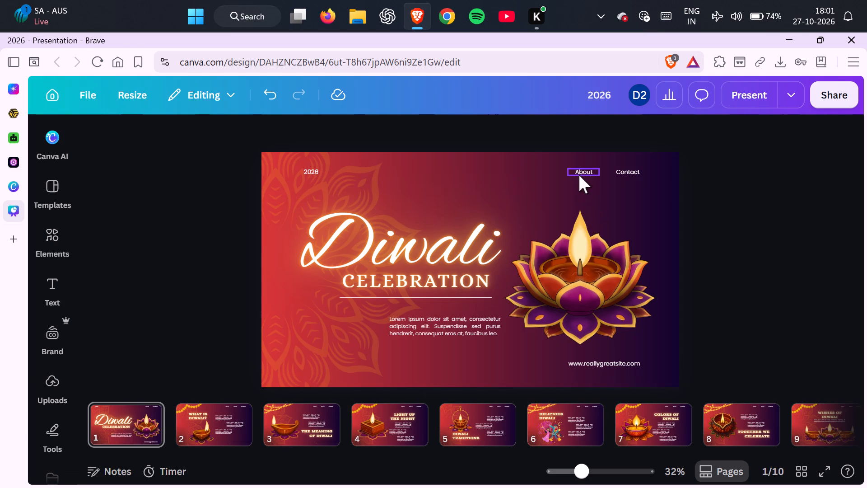
click(580, 172)
click(648, 206)
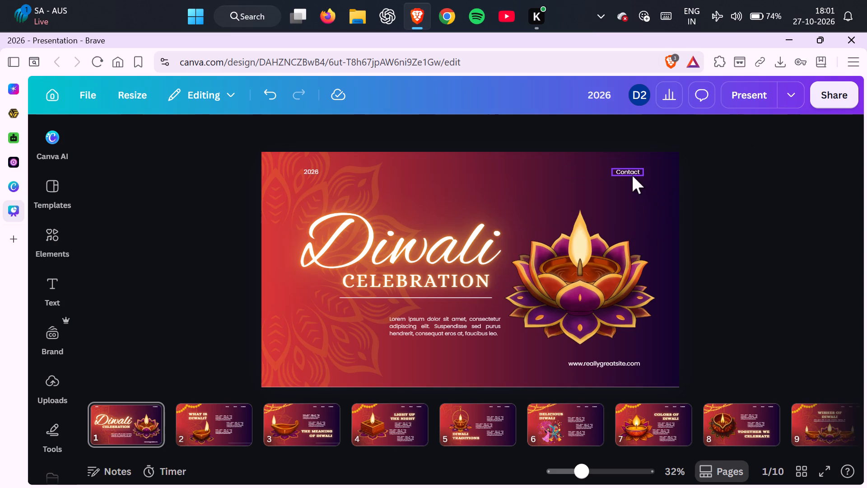
click(632, 175)
click(681, 202)
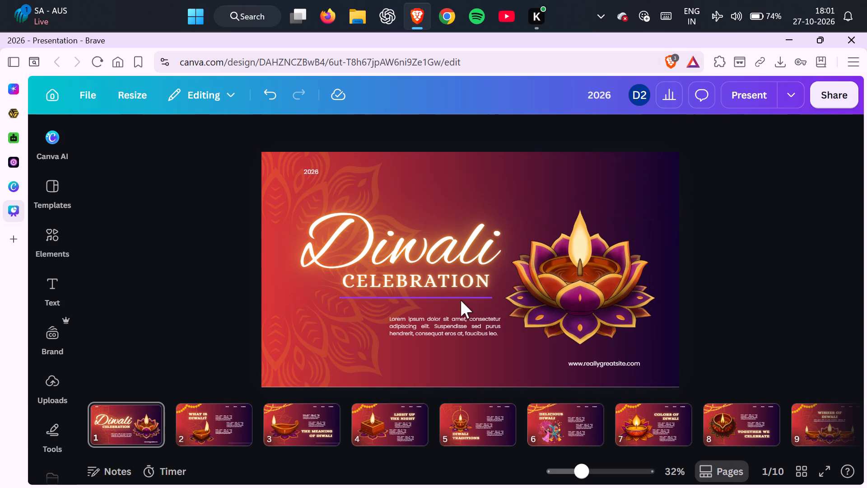
Translate the placeholder paragraph on the title slide into Spanish, keeping the original tone of voice.
click(233, 422)
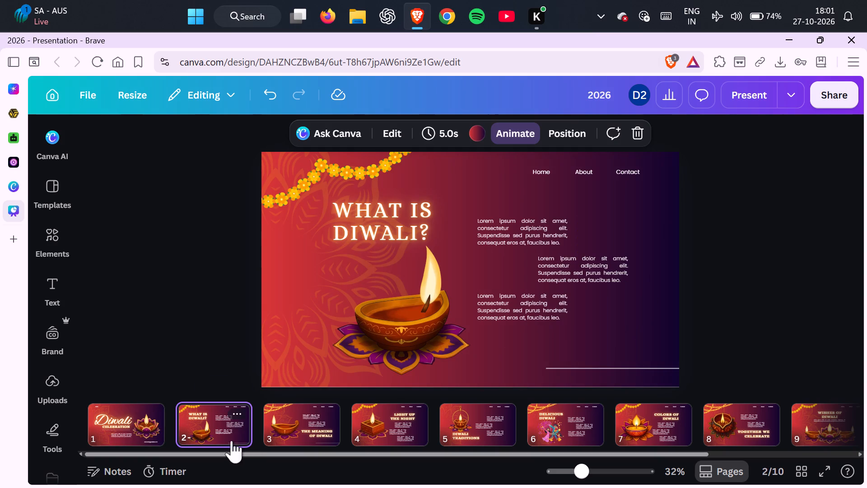
click(152, 426)
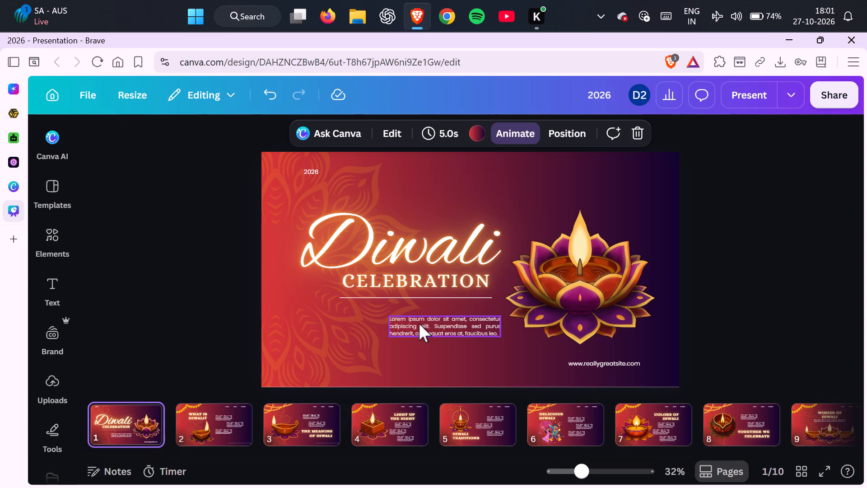
click(455, 326)
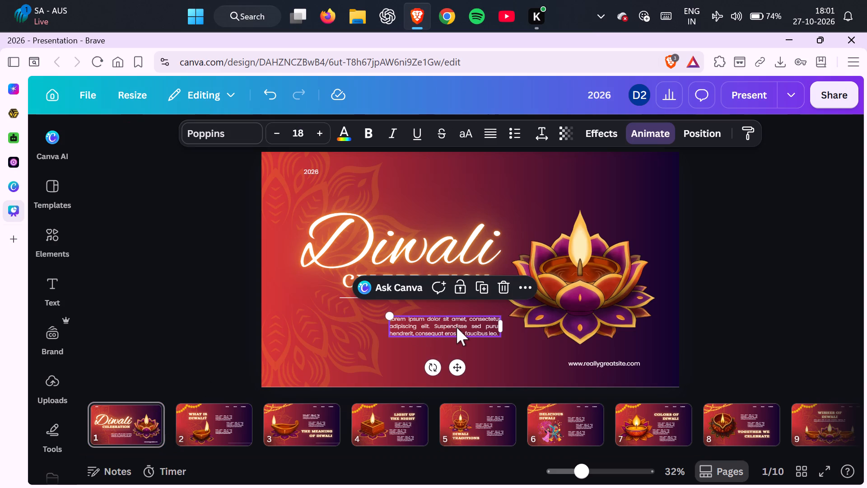
click(530, 284)
scroll(599, 235, down, 3)
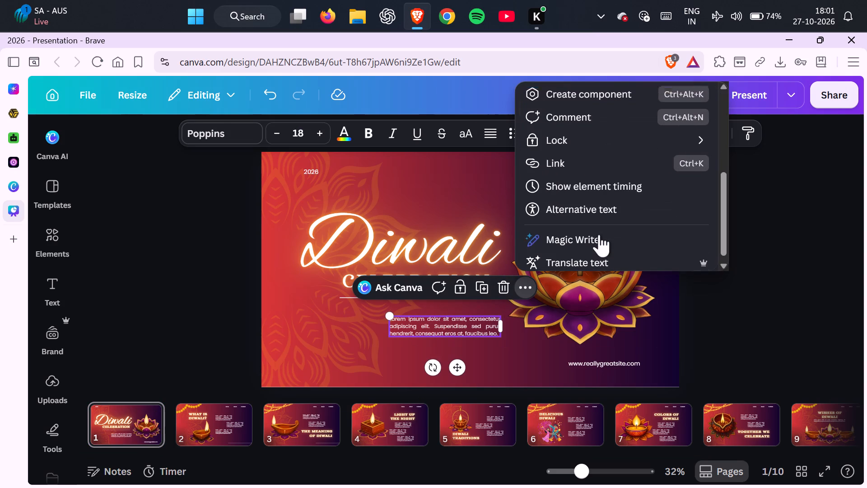
scroll(599, 235, down, 1)
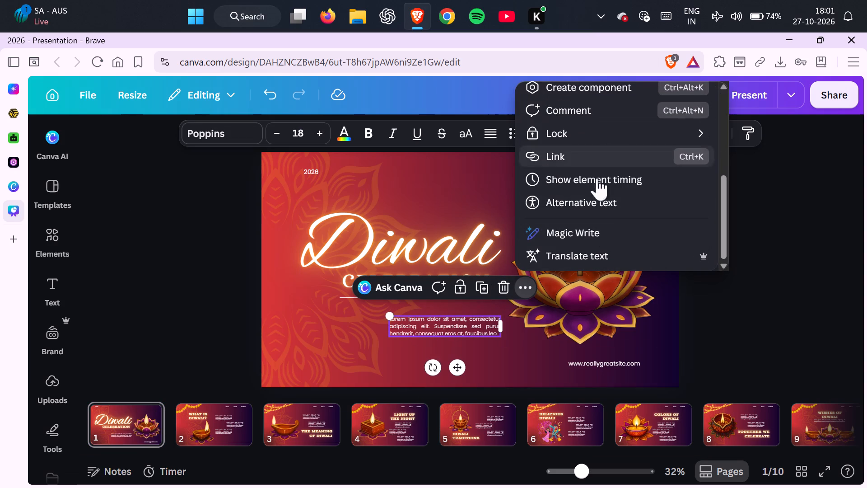
click(618, 254)
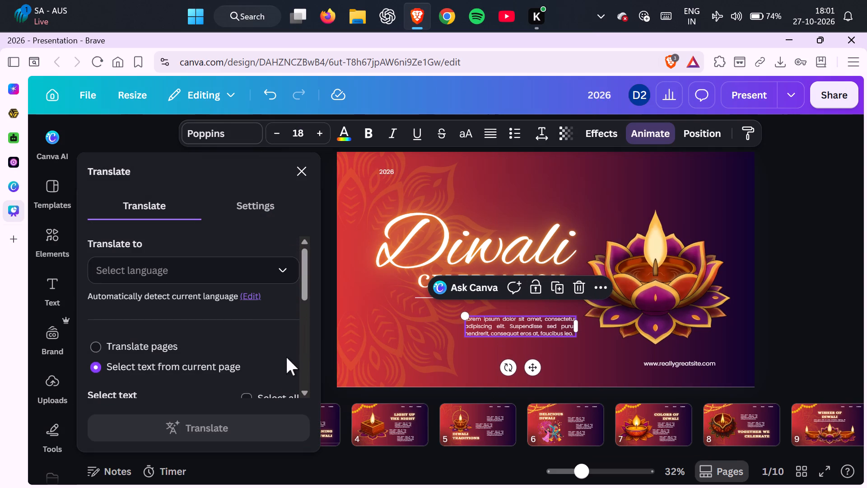
scroll(251, 355, down, 2)
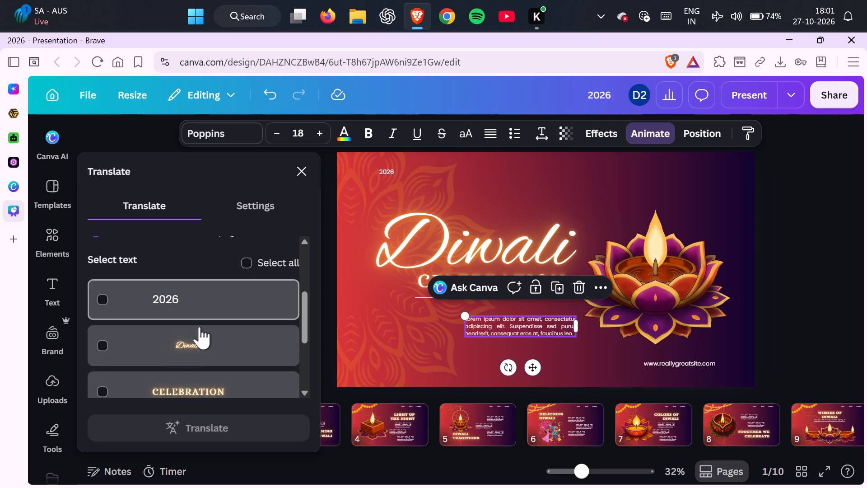
scroll(206, 314, down, 5)
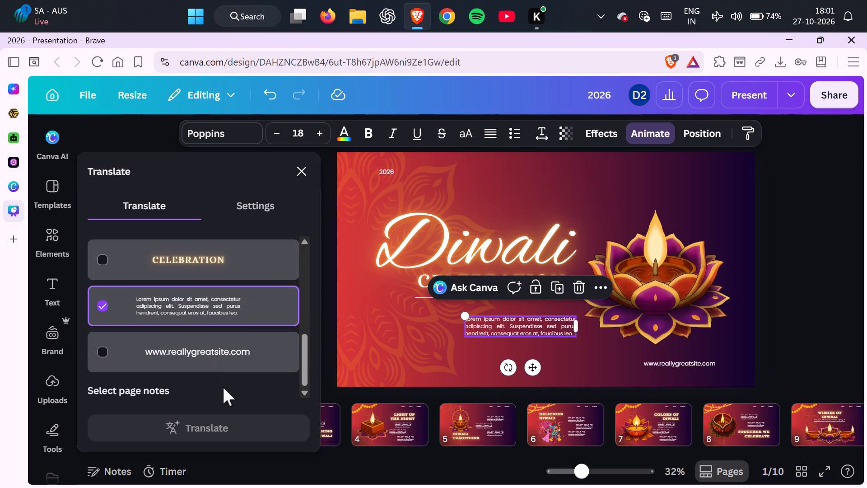
scroll(239, 252, up, 7)
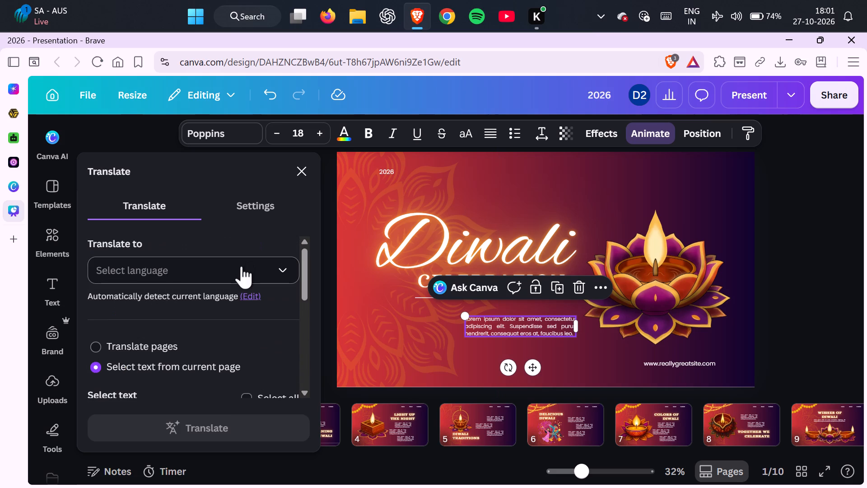
click(242, 266)
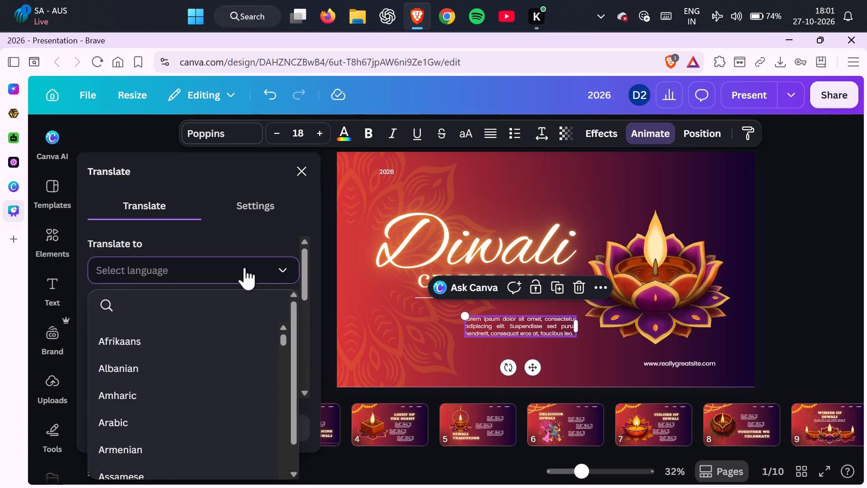
key(s)
text(pa)
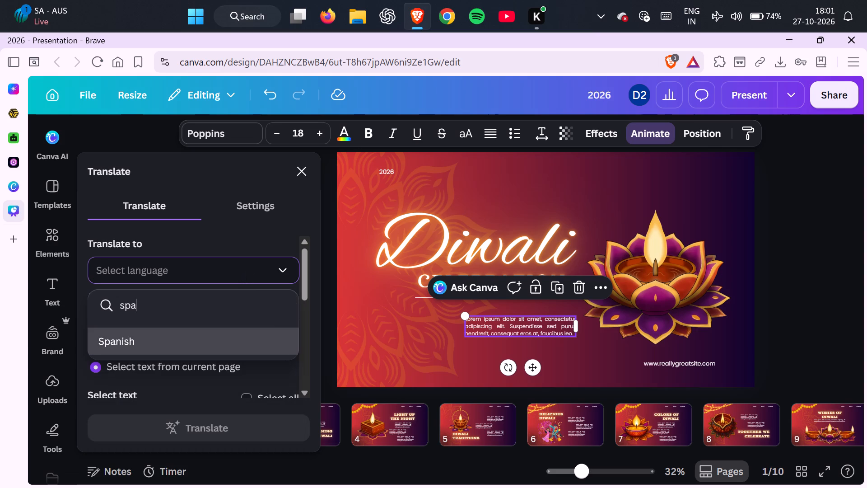
click(240, 340)
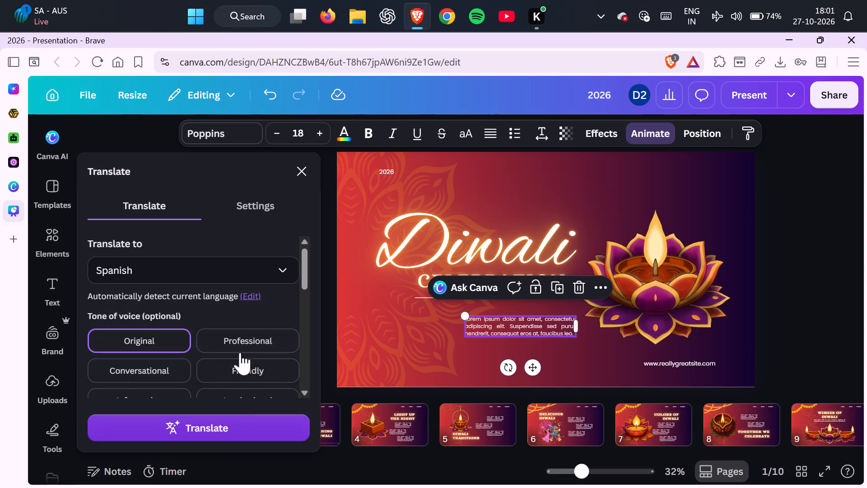
scroll(254, 337, down, 2)
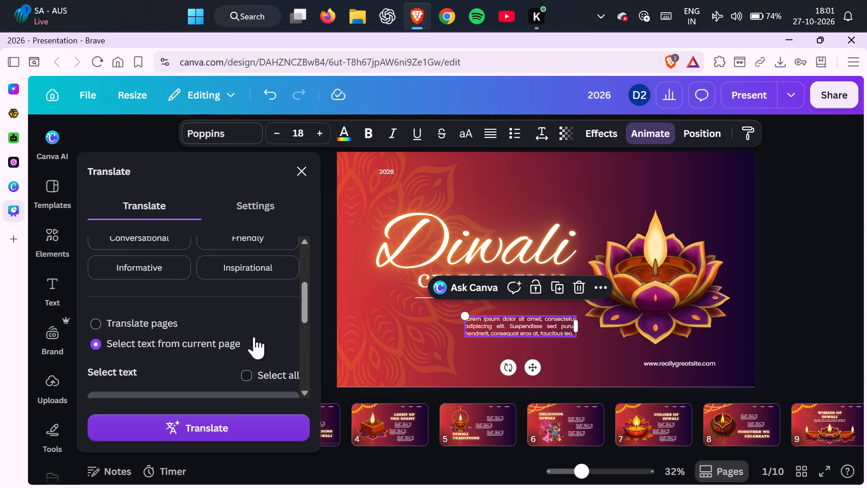
scroll(254, 337, down, 9)
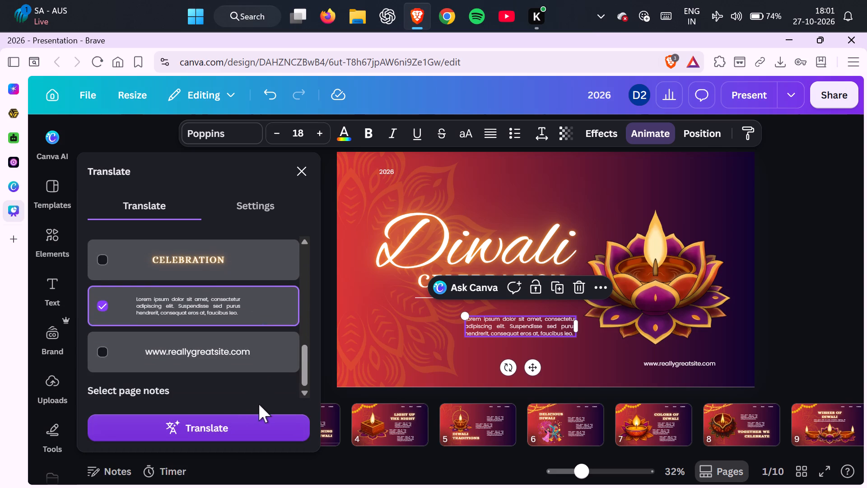
click(263, 414)
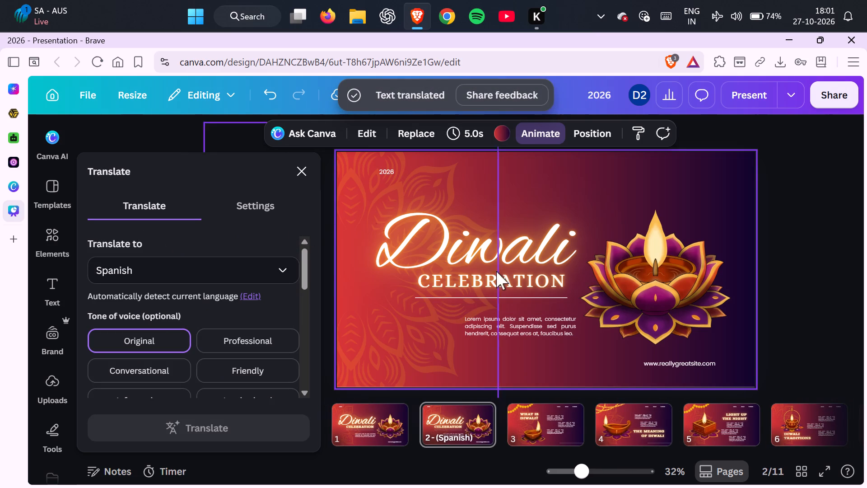
scroll(551, 288, down, 4)
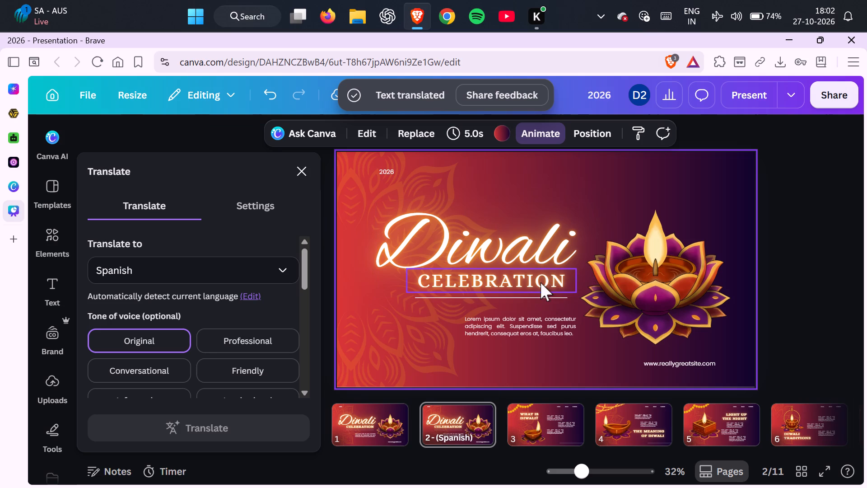
click(662, 361)
key(Delete)
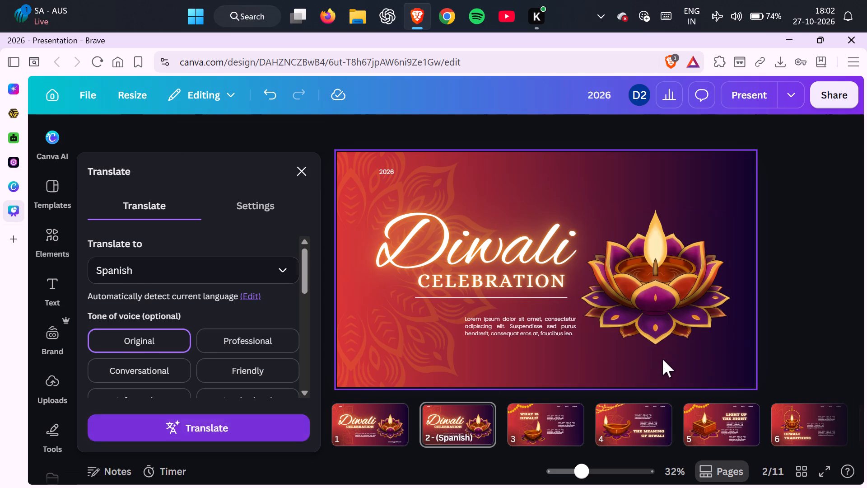
Replace the placeholder paragraph on the Spanish title slide with "Diwali is the festival of lights.".
click(524, 319)
double_click(551, 326)
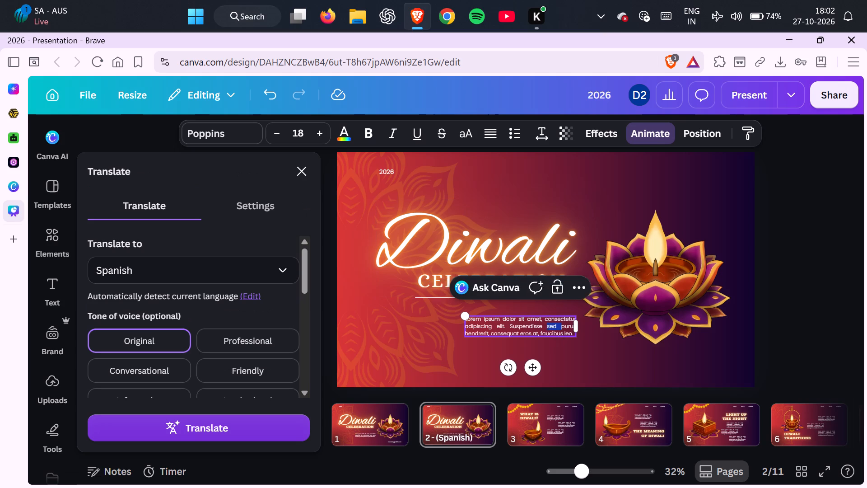
key(Down)
key(Right)
key(Right)
key(Right)
key(Right)
key(Right)
key(BackSpace)
key(BackSpace)
key(BackSpace)
key(BackSpace)
key(BackSpace)
key(BackSpace)
key(BackSpace)
key(BackSpace)
key(Right)
key(BackSpace)
key(BackSpace)
key(BackSpace)
key(BackSpace)
key(BackSpace)
key(BackSpace)
key(BackSpace)
key(BackSpace)
key(BackSpace)
key(BackSpace)
key(BackSpace)
key(BackSpace)
key(BackSpace)
key(BackSpace)
key(BackSpace)
key(BackSpace)
key(BackSpace)
key(BackSpace)
key(BackSpace)
key(BackSpace)
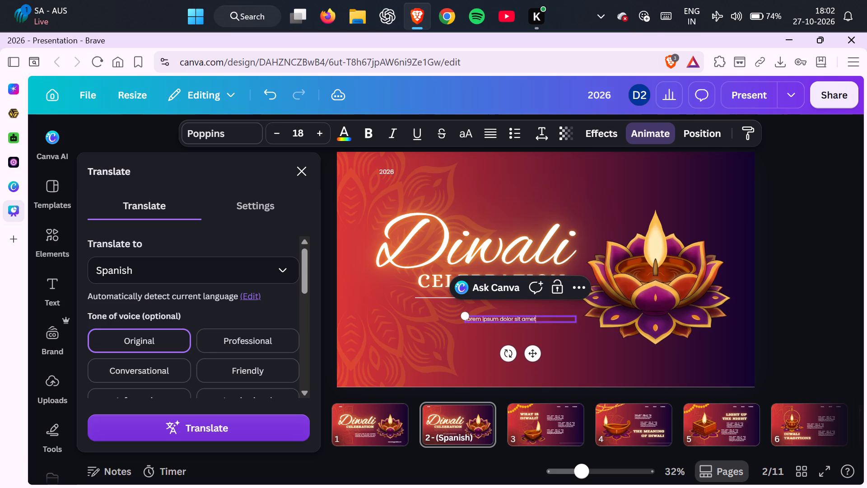
key(BackSpace)
key(BackSpace)
key(BackSpace)
key(BackSpace)
key(BackSpace)
key(BackSpace)
key(BackSpace)
key(d)
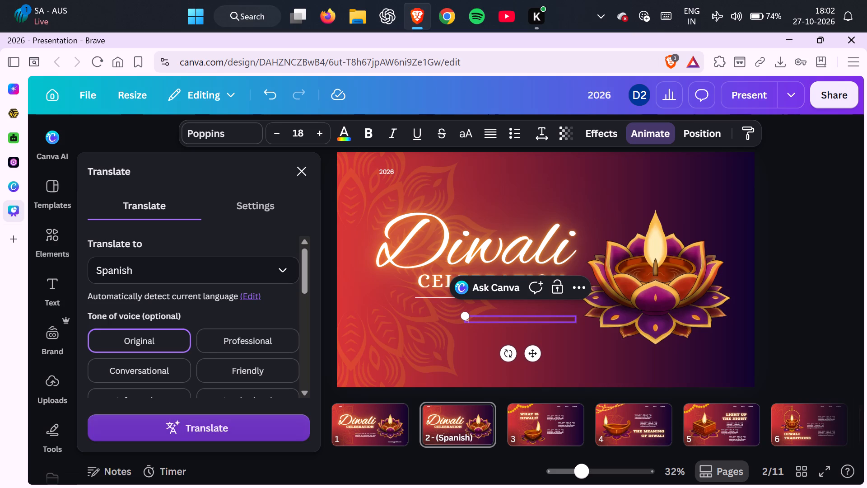
text(iwali is)
key(space)
text(the festi)
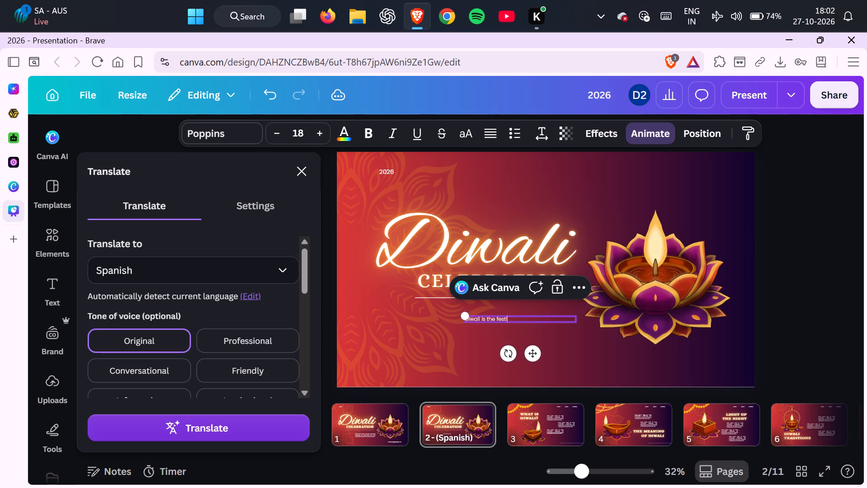
text(val of lights)
key(period)
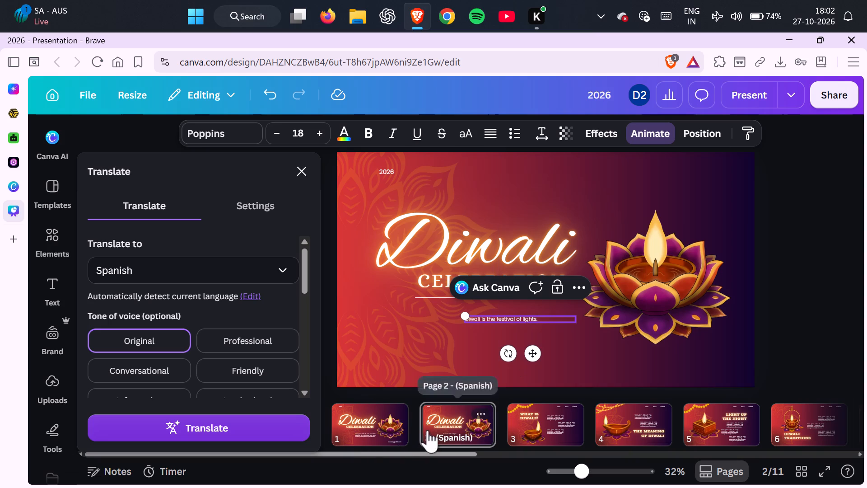
Compare the two title slides and delete the original first page, keeping the Spanish copy.
click(388, 438)
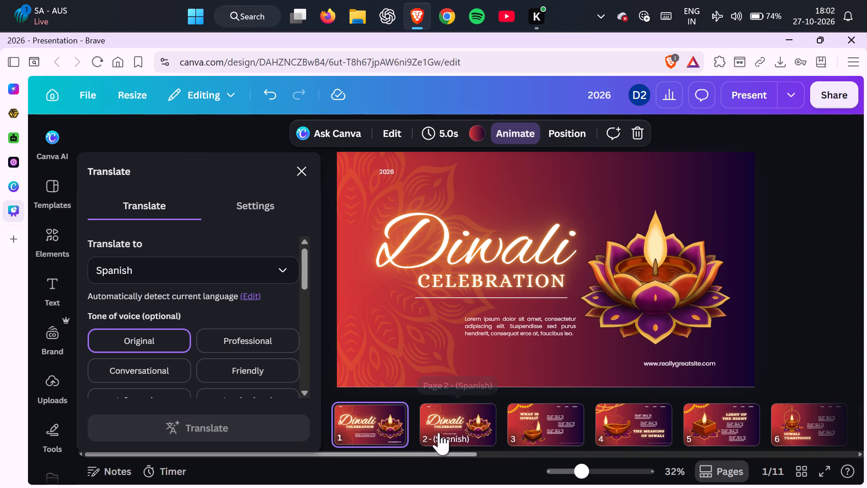
click(439, 432)
click(394, 432)
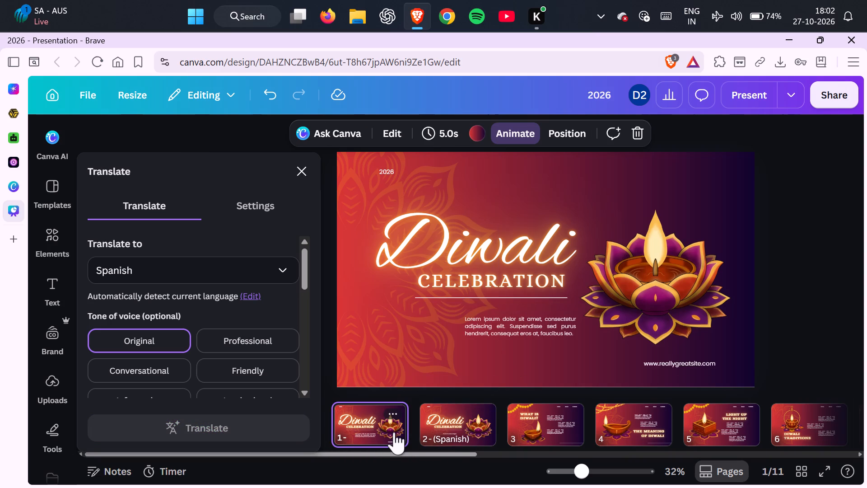
click(461, 434)
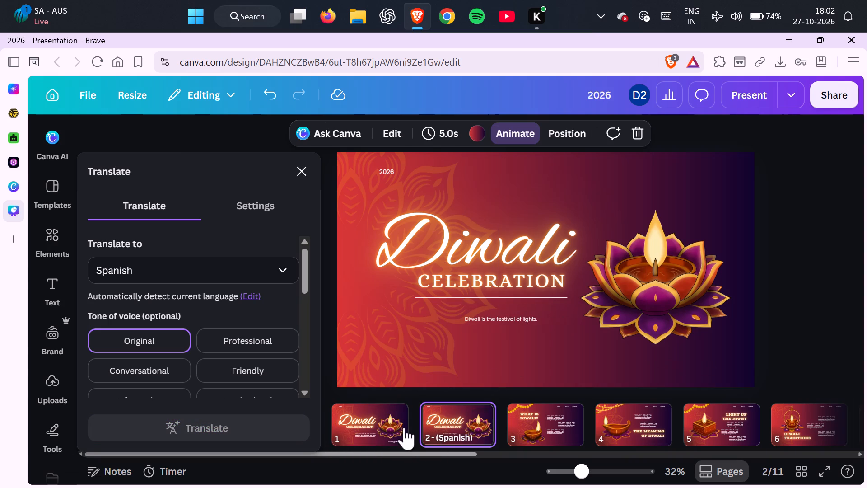
click(402, 426)
click(394, 413)
scroll(424, 375, down, 3)
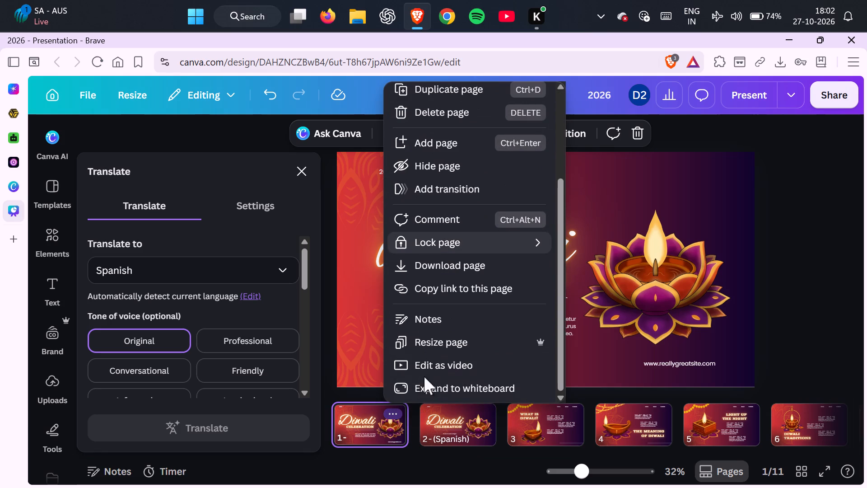
scroll(437, 343, down, 3)
scroll(462, 210, up, 2)
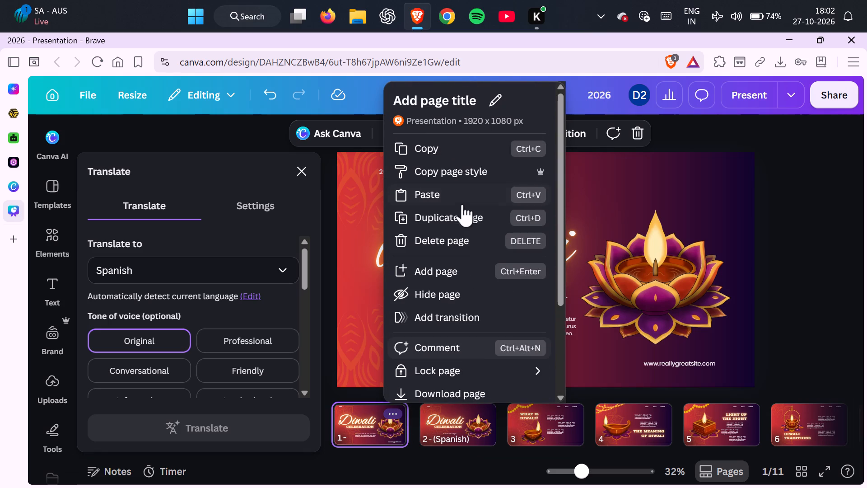
click(459, 246)
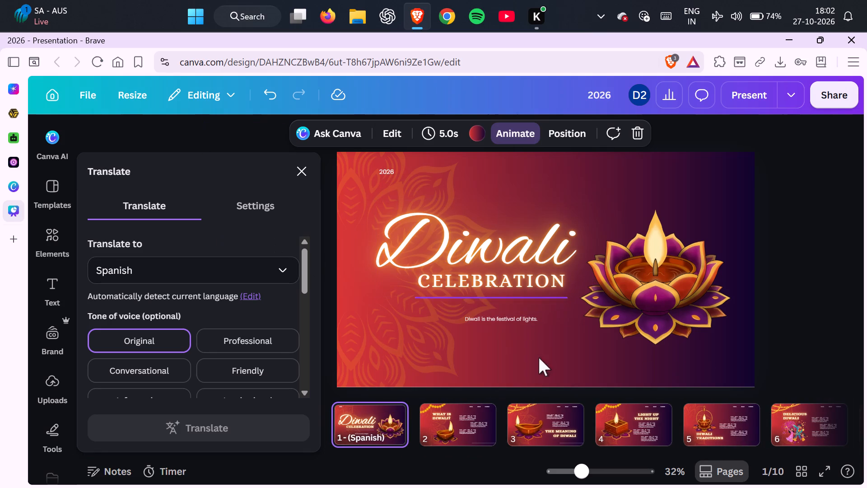
Delete the Home, About and Contact labels from the "What is Diwali?" slide.
click(438, 439)
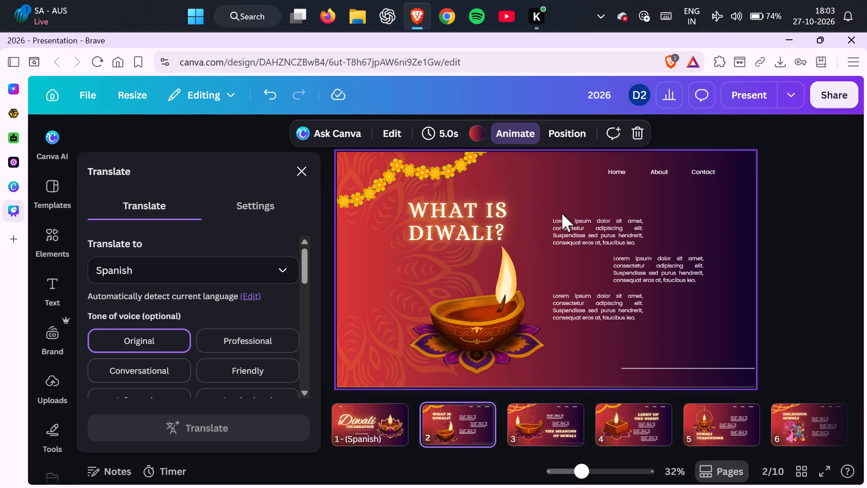
click(620, 168)
click(674, 208)
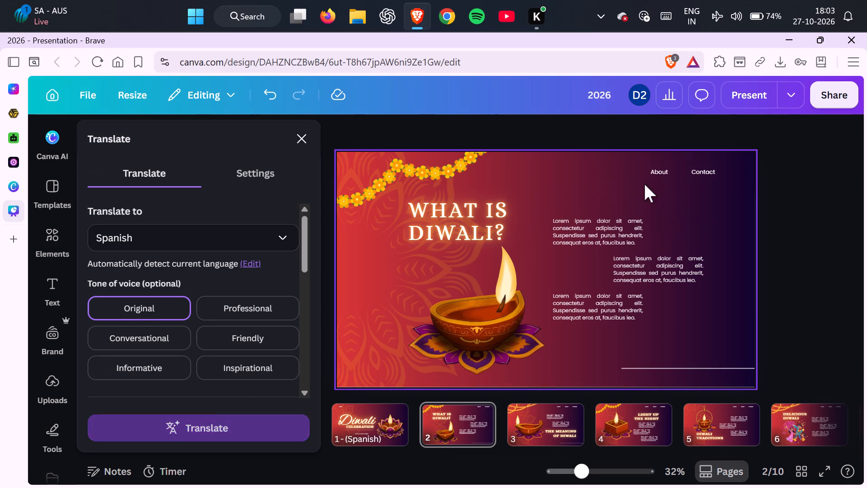
double_click(649, 169)
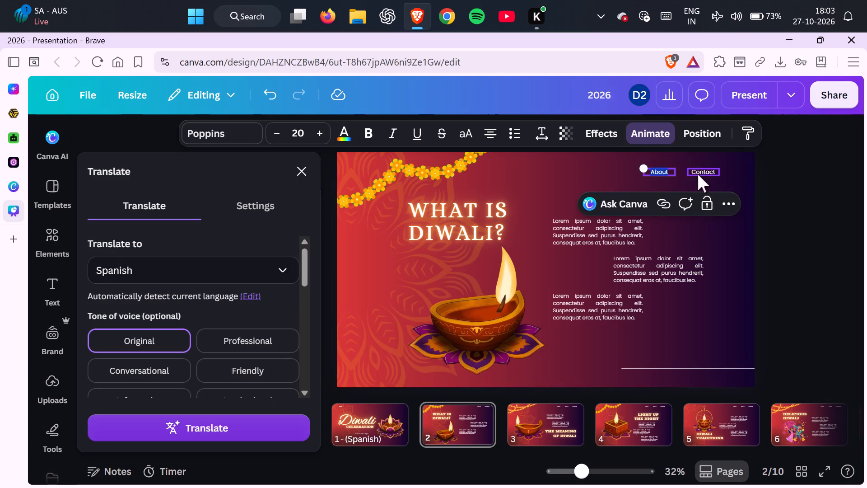
click(698, 174)
click(755, 203)
click(667, 171)
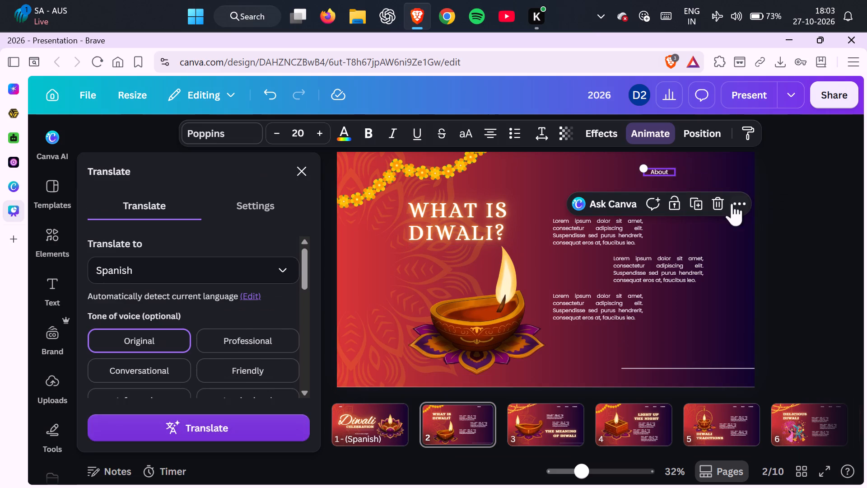
double_click(721, 204)
click(559, 409)
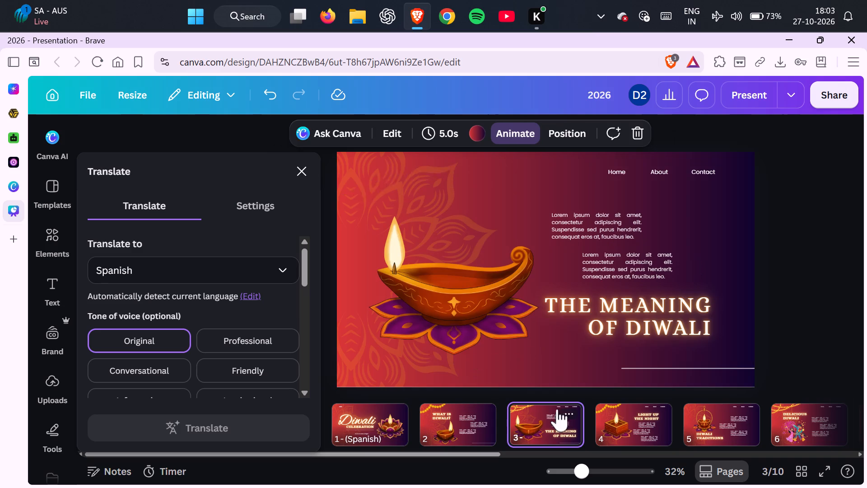
click(367, 437)
click(458, 419)
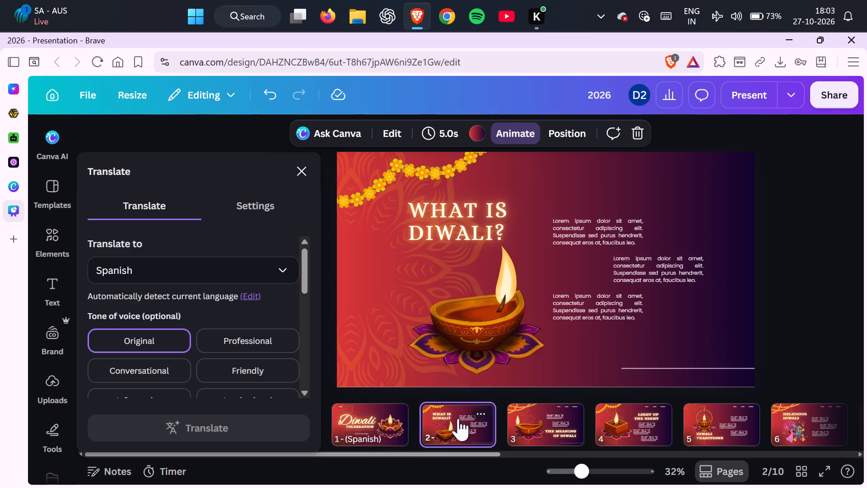
click(601, 227)
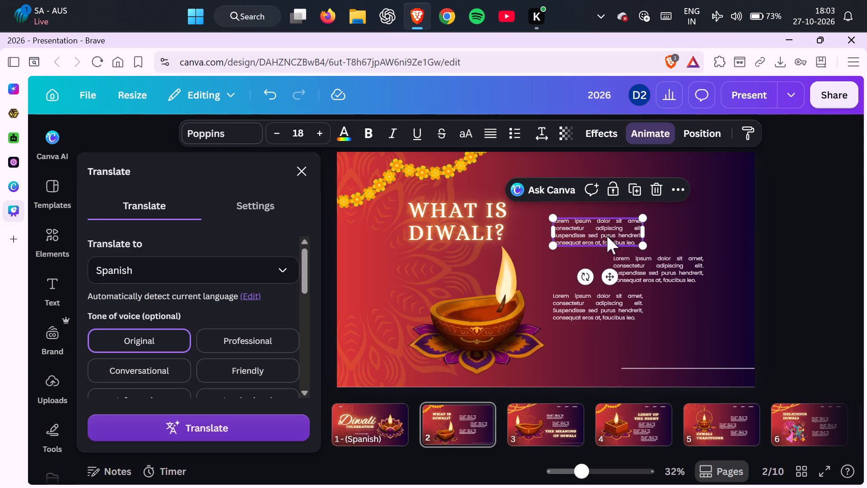
double_click(607, 235)
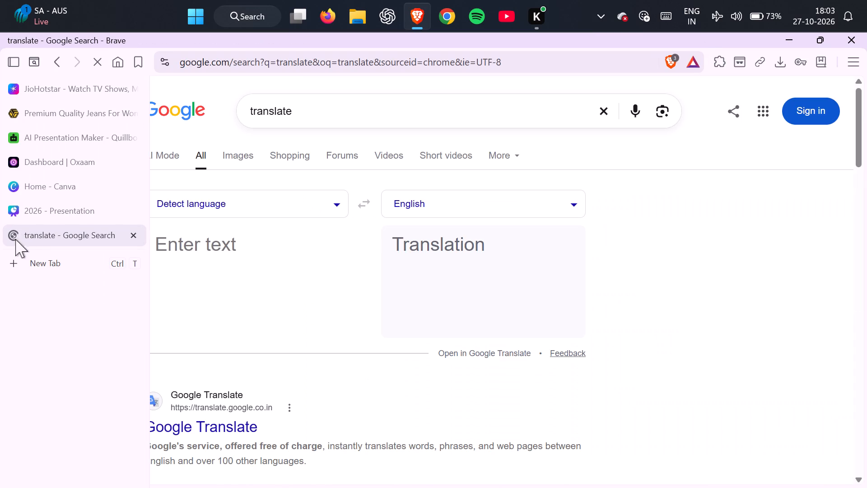
click(267, 253)
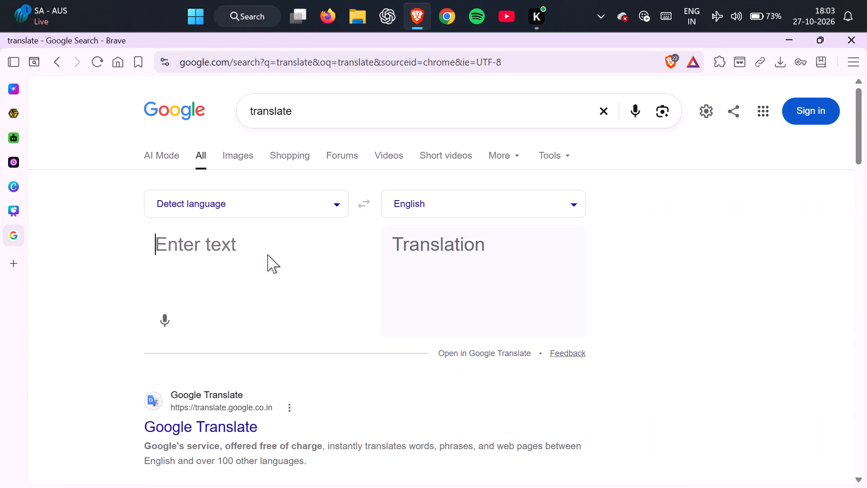
key(ctrl+v)
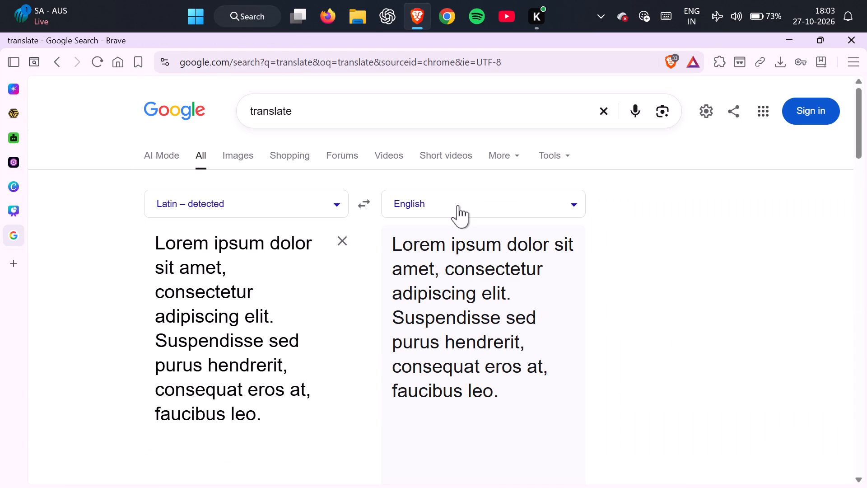
Choose English as the target language for the pasted paragraph.
click(485, 202)
click(645, 230)
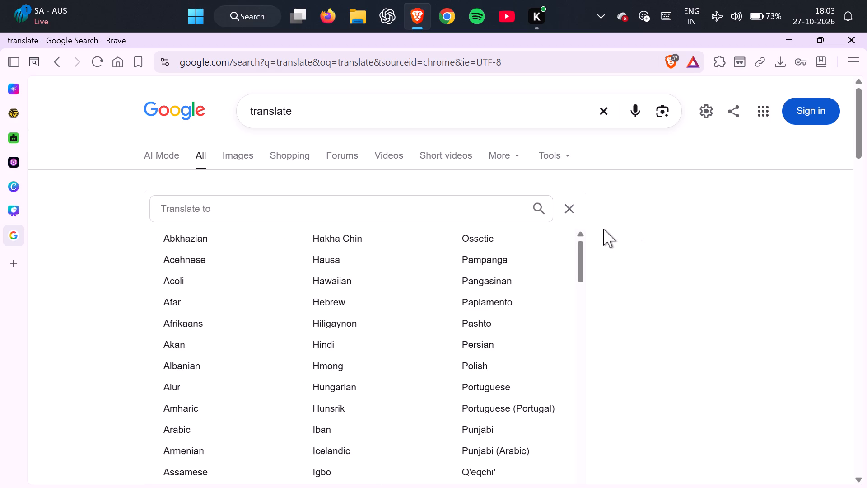
text(engk)
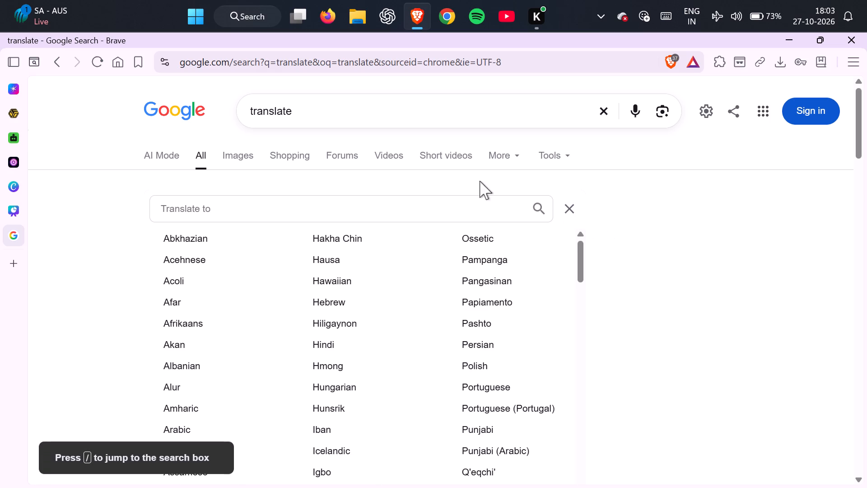
click(437, 204)
text(engk)
key(BackSpace)
click(400, 248)
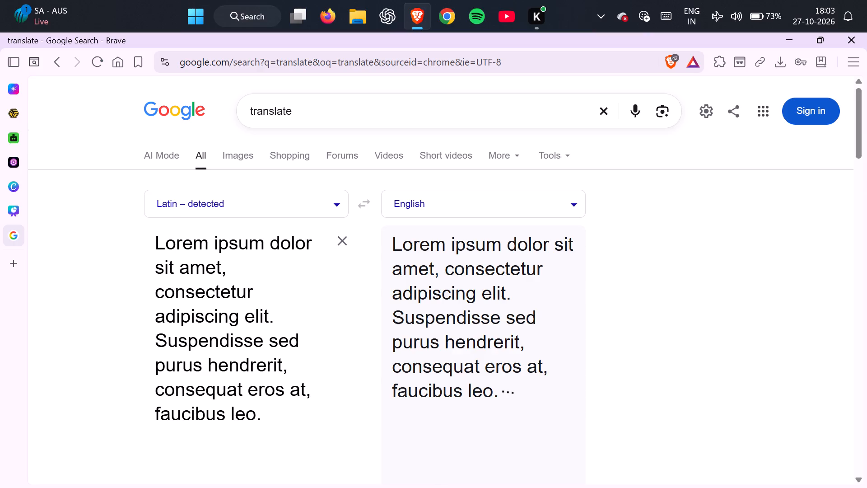
Find the Google Translate website in the search results.
scroll(554, 318, down, 4)
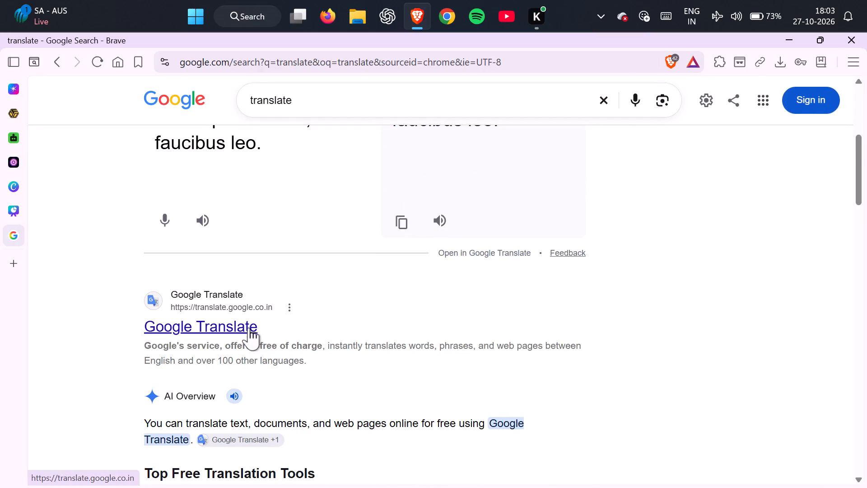
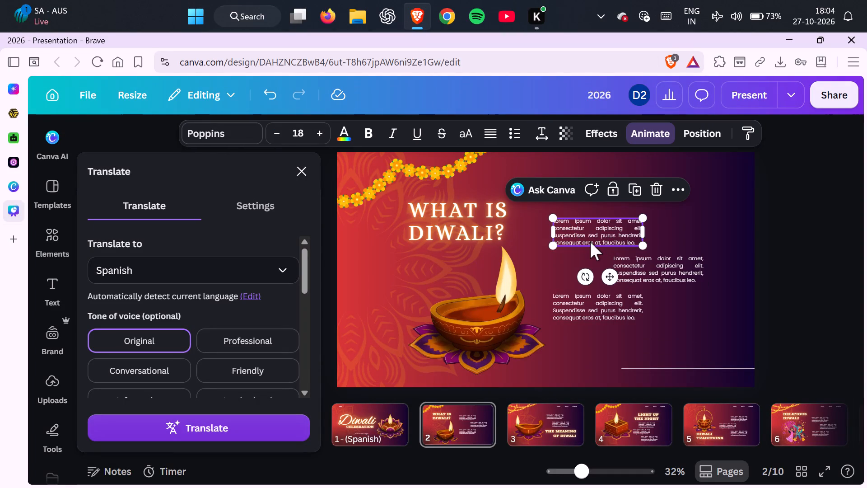
Search for "diwali wikipedia" in a new browser tab and open the English Wikipedia article on Diwali.
click(21, 240)
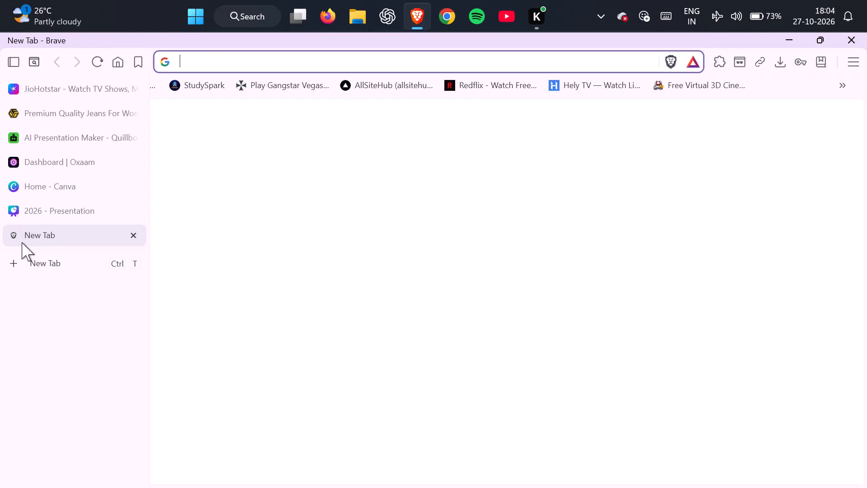
text(diwali 2)
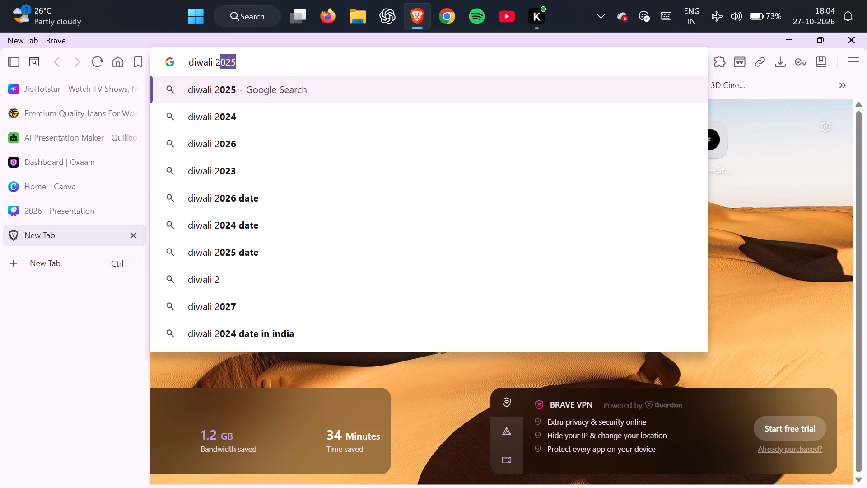
key(BackSpace)
key(BackSpace)
text(wiki)
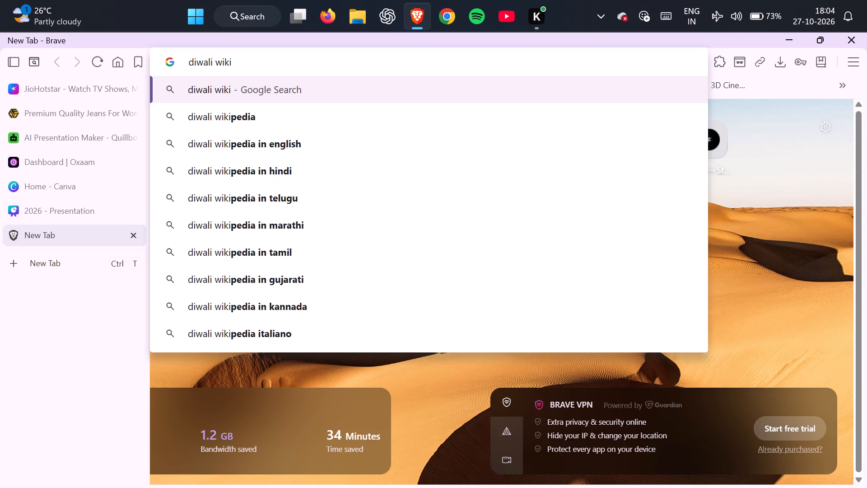
click(374, 122)
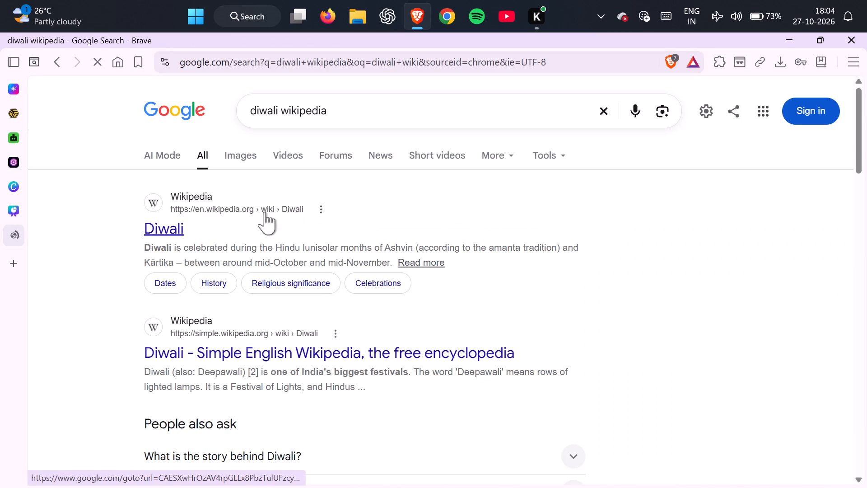
click(182, 230)
click(177, 229)
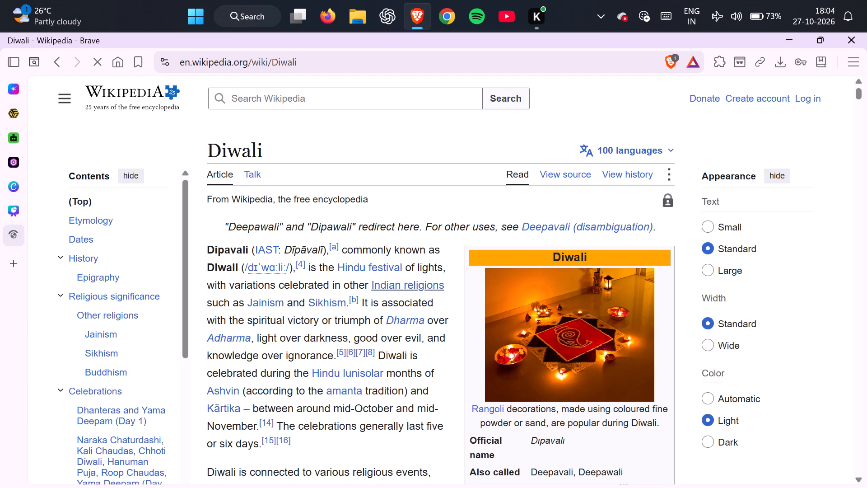
Copy the article's opening words, from "Dipavali" to "is the Hindu festival of light".
scroll(364, 283, down, 1)
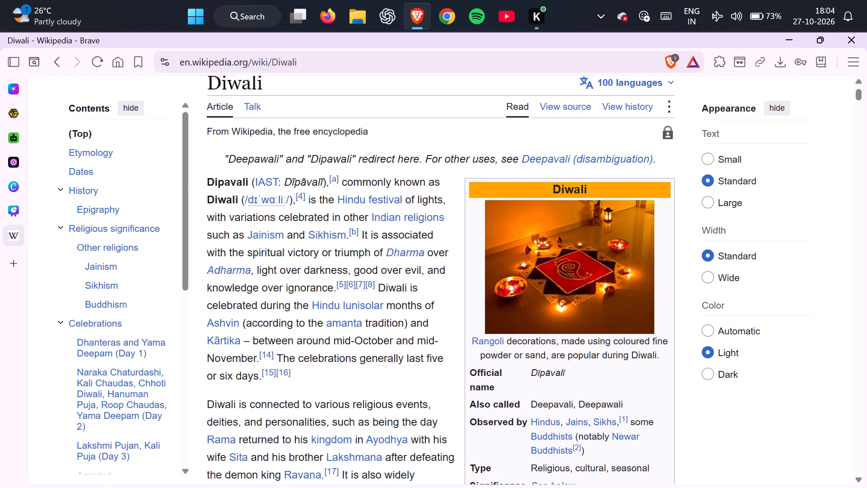
drag(207, 186, 442, 205)
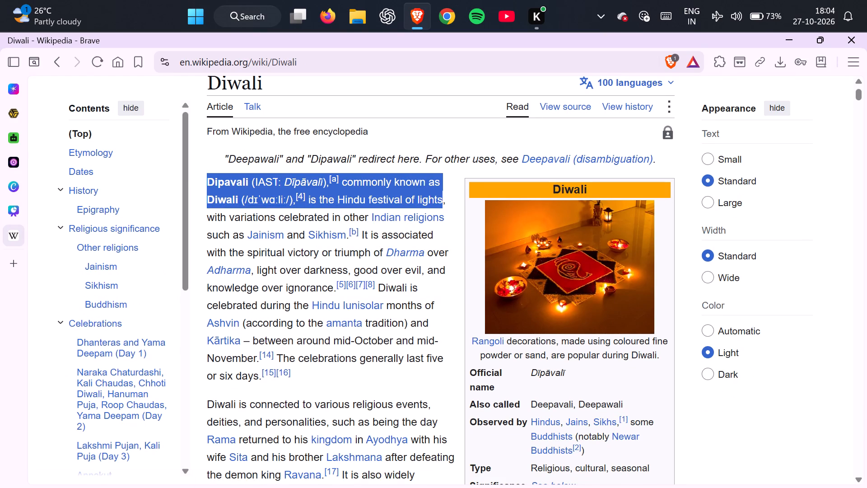
drag(442, 205, 436, 205)
right_click(428, 202)
click(452, 219)
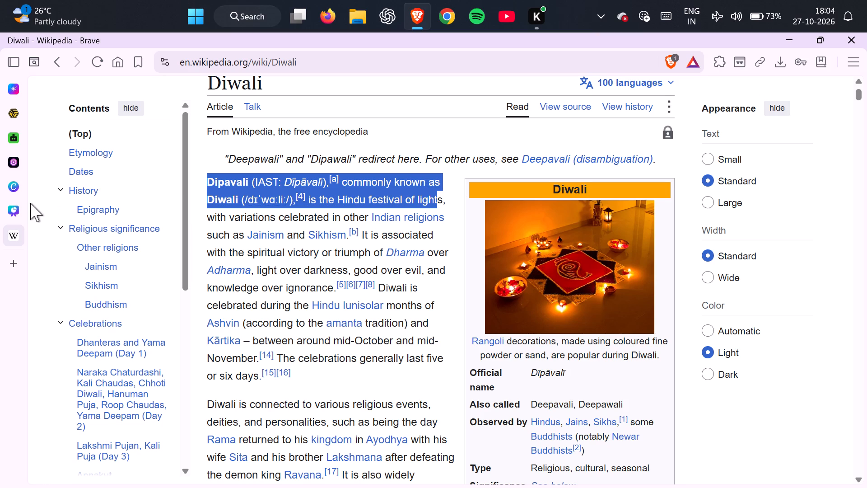
Replace the first placeholder paragraph on the "What is Diwali?" slide with the copied Wikipedia text.
click(17, 210)
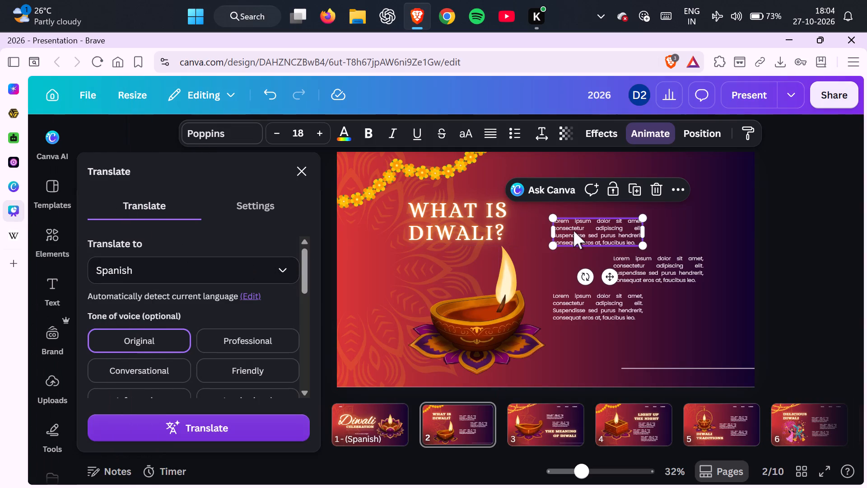
click(578, 228)
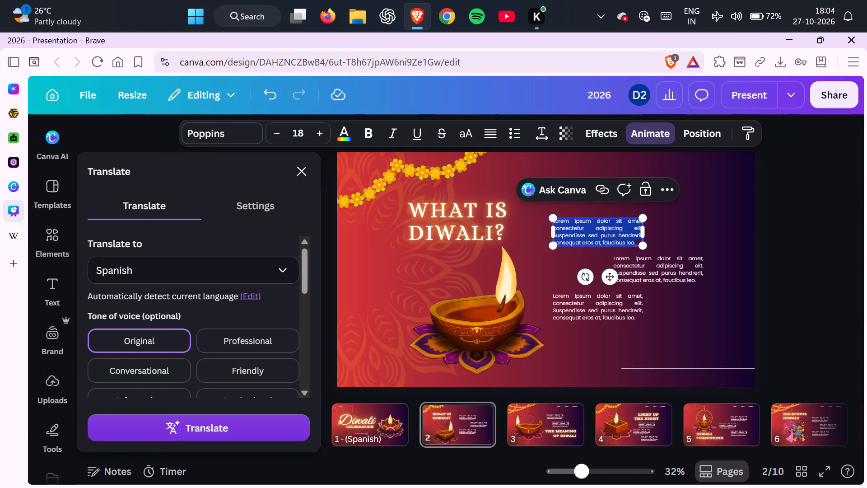
key(ctrl+v)
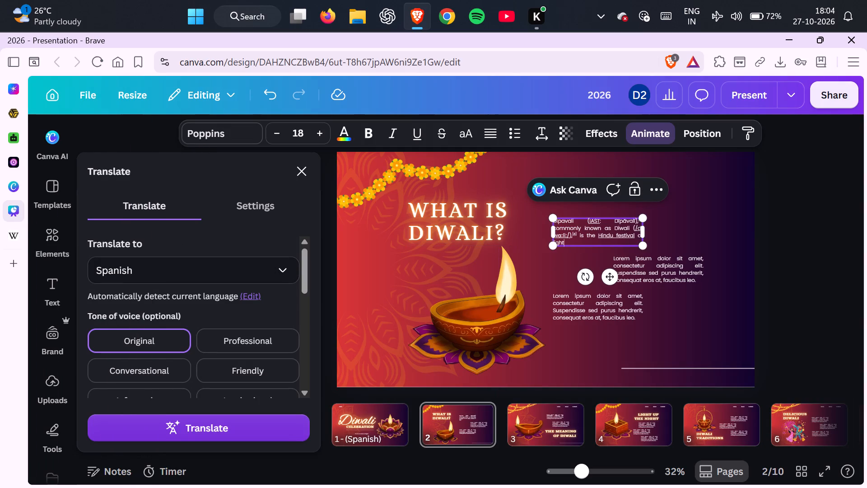
In the pasted paragraph, replace the IAST note and [a] citation between "Dipavali" and "commonly" with the word "is".
click(588, 225)
click(581, 467)
drag(581, 466, 585, 466)
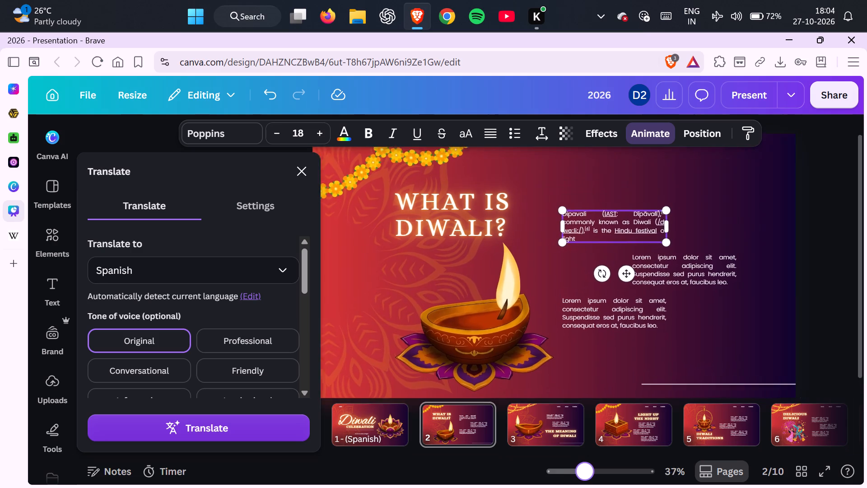
drag(585, 466, 592, 468)
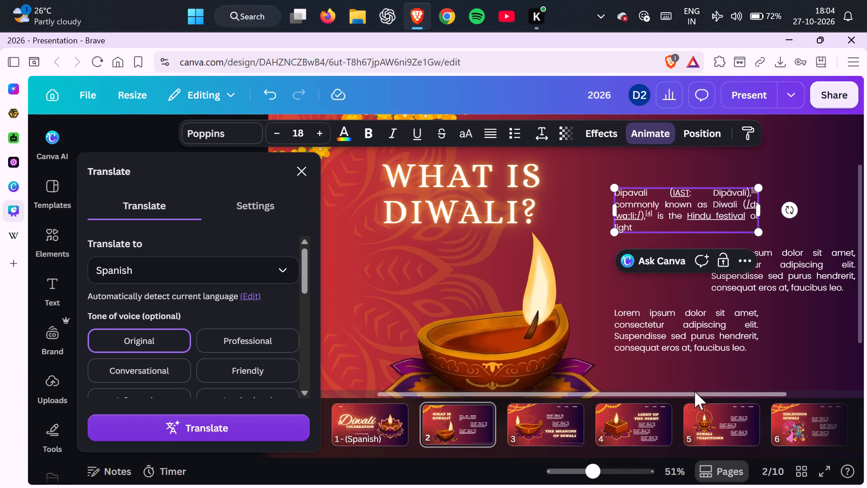
drag(695, 391, 725, 396)
click(616, 194)
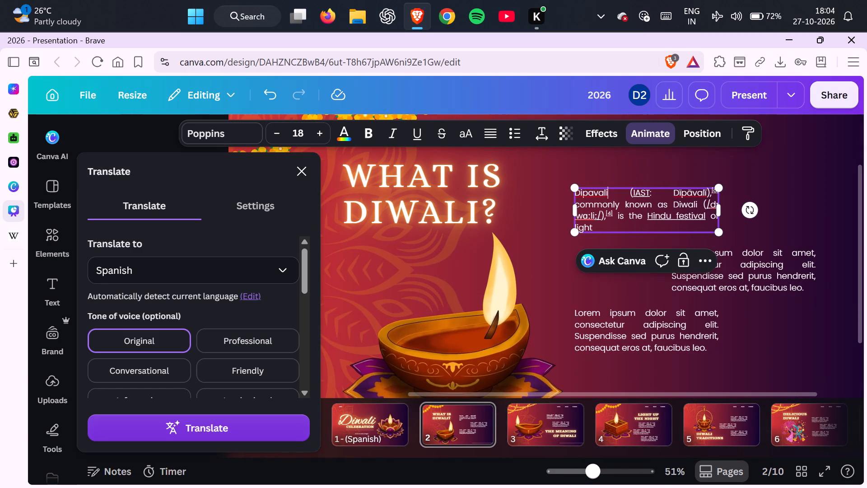
key(Delete)
key(Delete)
key(Delete)
key(Delete)
key(Delete)
key(Delete)
key(Delete)
key(Delete)
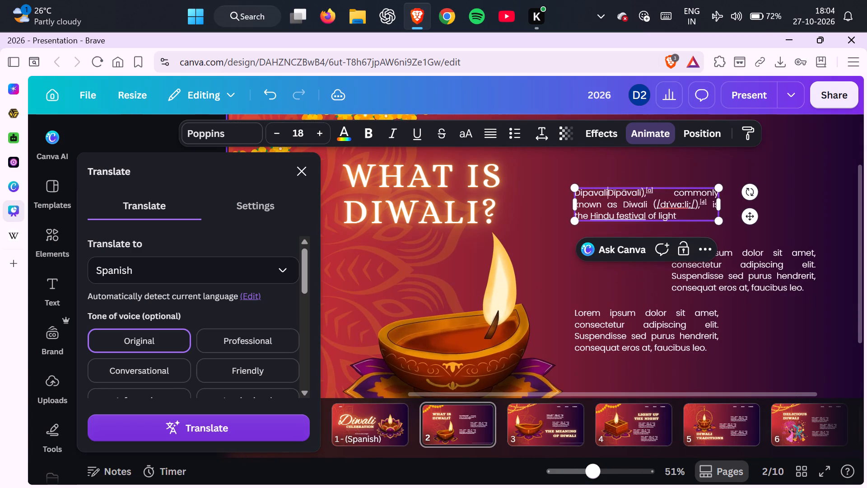
key(Delete)
key(Delete)
key(Delete)
key(Delete)
key(Delete)
key(Delete)
key(Delete)
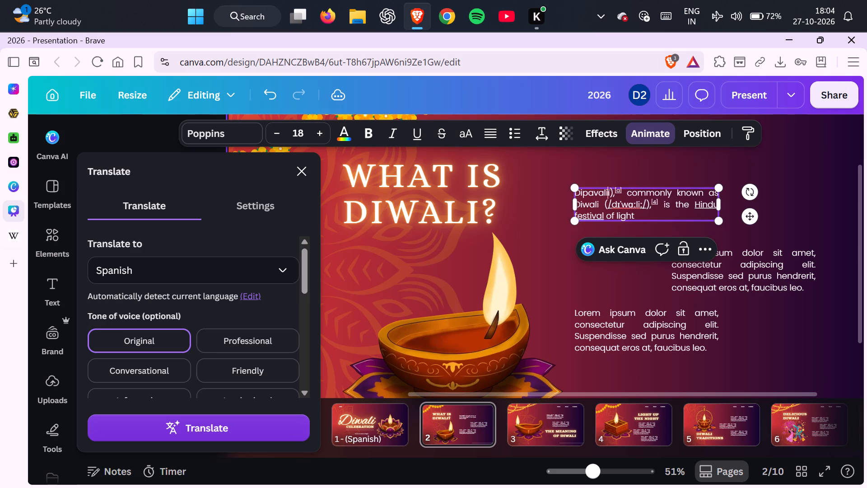
key(Delete)
key(Delete)
key(Delete)
key(Delete)
key(Delete)
key(Delete)
key(Delete)
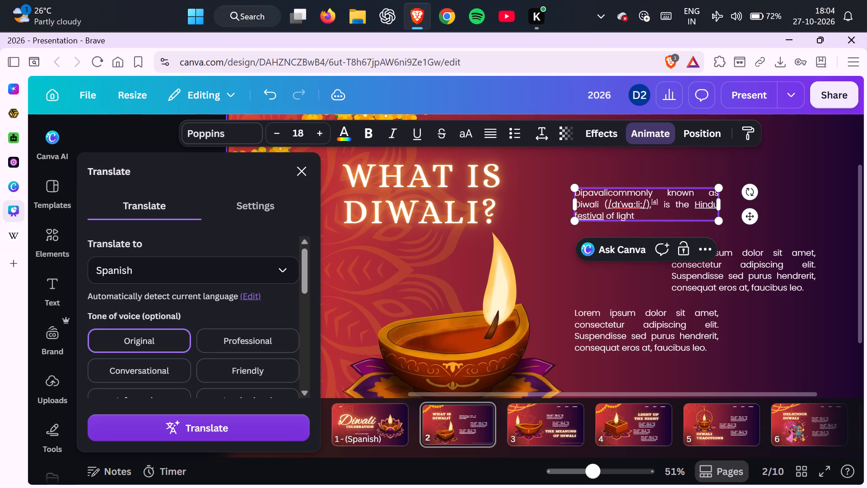
key(space)
text(is)
key(space)
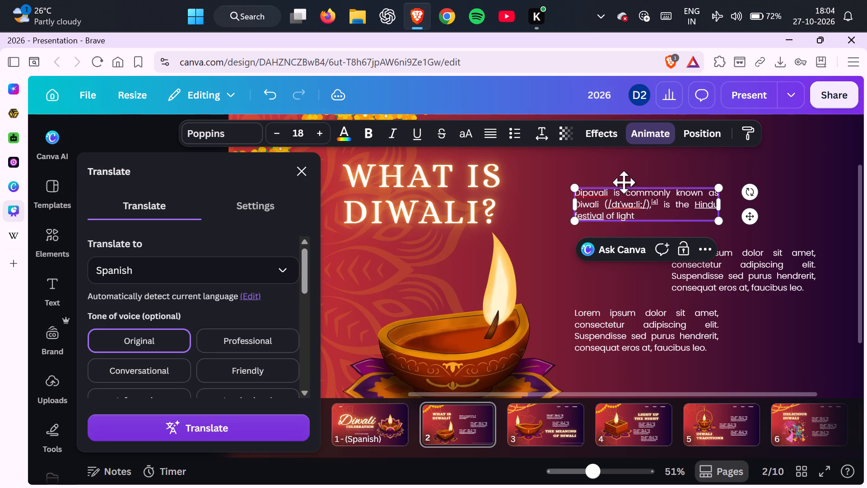
Delete the bracketed pronunciation and the [4] citation after "Diwali" in the pasted paragraph.
key(Down)
key(Left)
key(Left)
key(Left)
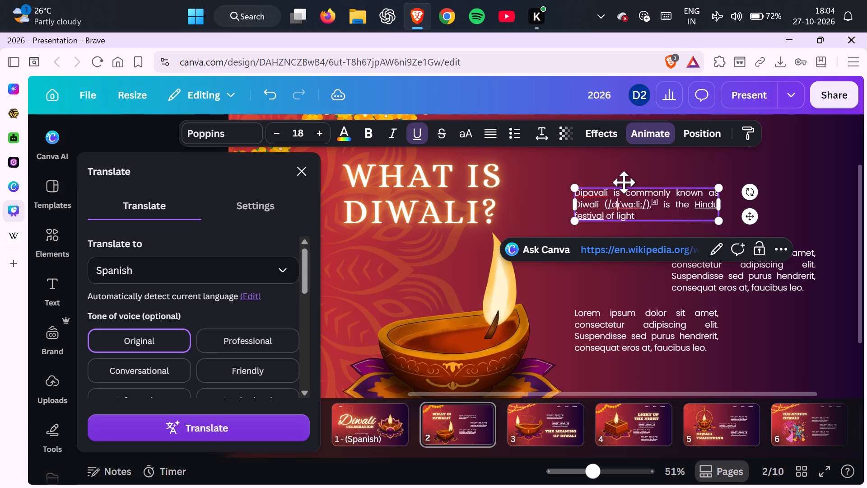
key(Left)
key(Left)
key(Left)
key(Delete)
key(Delete)
key(Delete)
key(Delete)
key(Delete)
key(Delete)
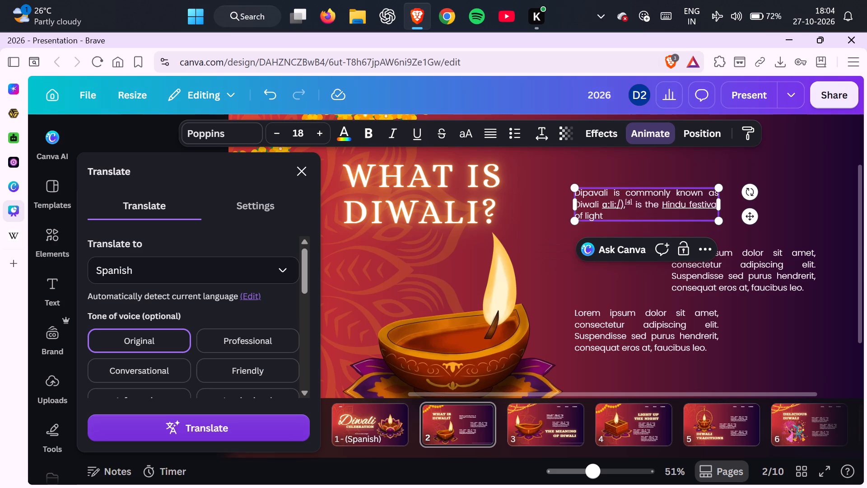
key(Delete)
key(Delete)
key(Delete)
key(Delete)
key(Delete)
key(Delete)
key(Delete)
key(Delete)
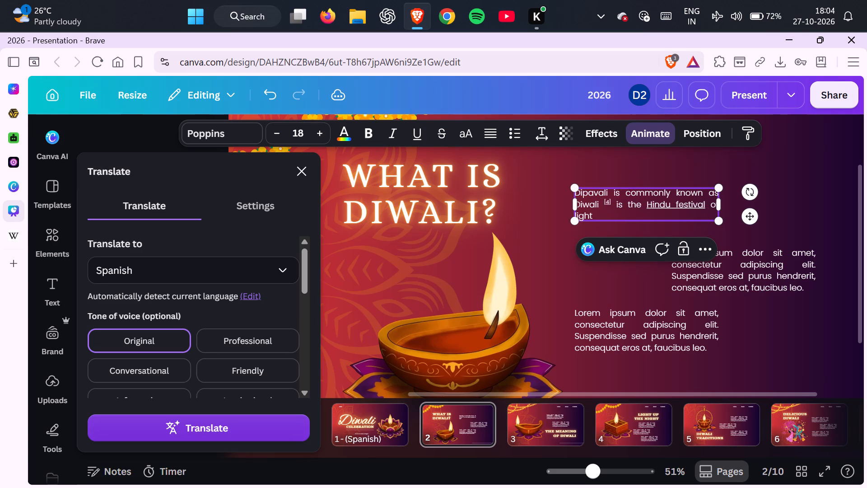
key(Delete)
key(Delete)
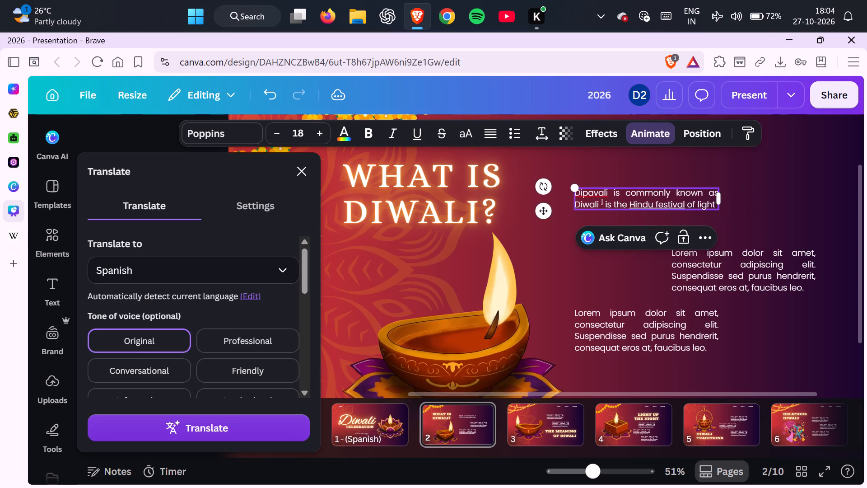
key(Delete)
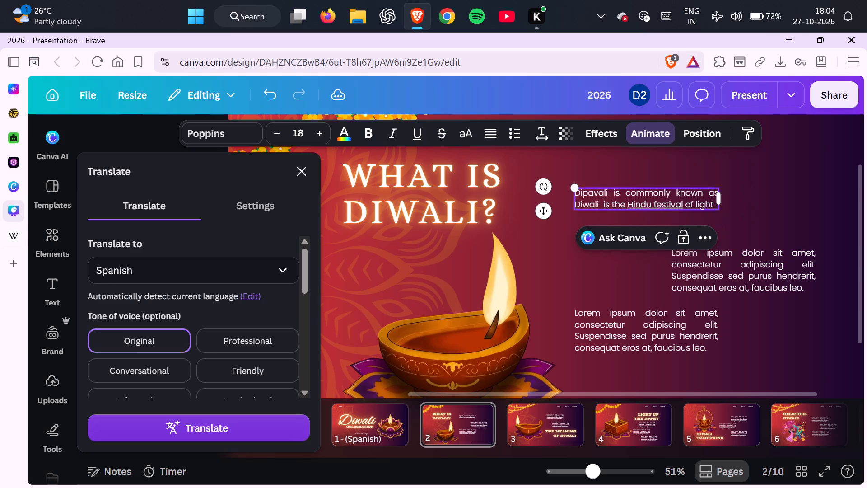
Remove the word "is" before "commonly", keeping a space, so the line reads "Dipavali commonly known as".
key(Up)
key(Right)
key(Right)
key(Right)
key(Right)
key(Left)
key(Delete)
key(Delete)
key(Delete)
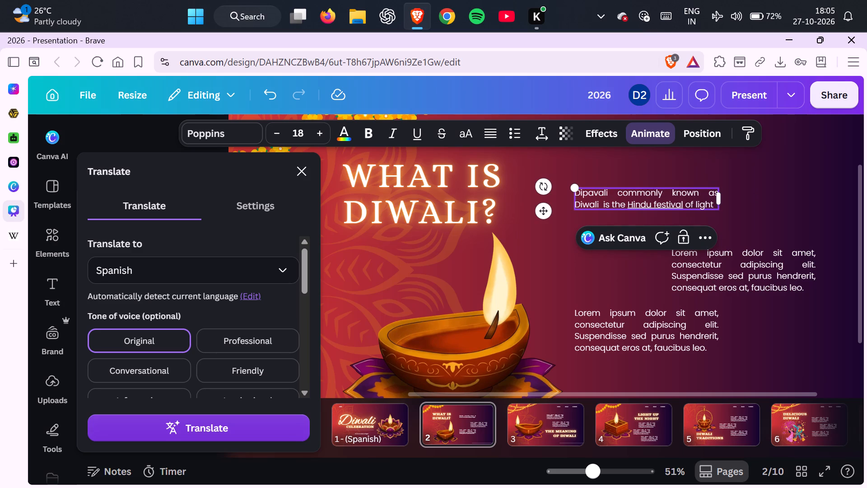
key(Delete)
key(space)
Change the last word of the first paragraph to "lights".
key(Down)
key(Left)
key(Left)
key(Left)
key(Left)
key(Left)
key(Left)
key(Left)
key(Left)
key(Left)
key(Left)
key(Left)
key(Left)
key(Left)
key(Left)
key(Down)
key(s)
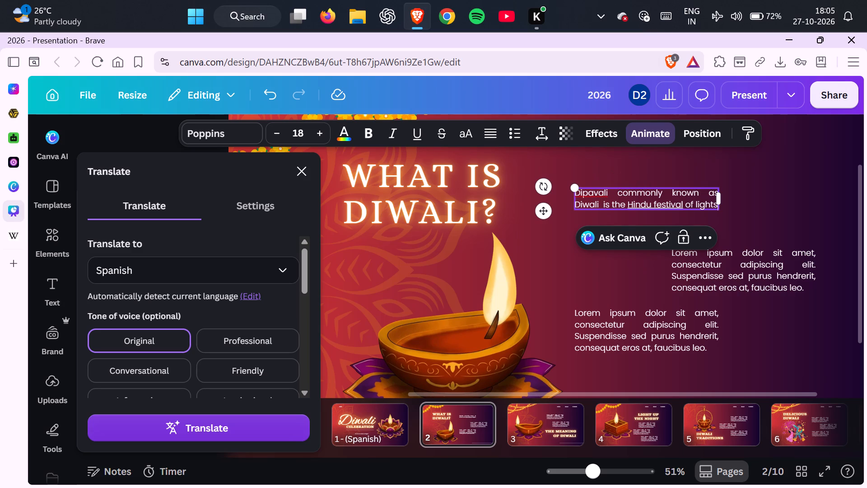
Copy the Wikipedia sentence running from "Diwali is connected to various religious events" to "the demon king Ravana.".
click(732, 276)
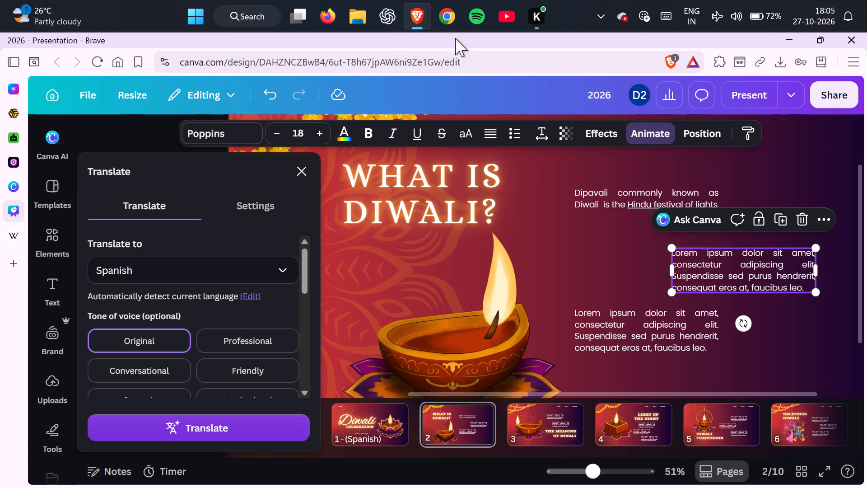
click(54, 233)
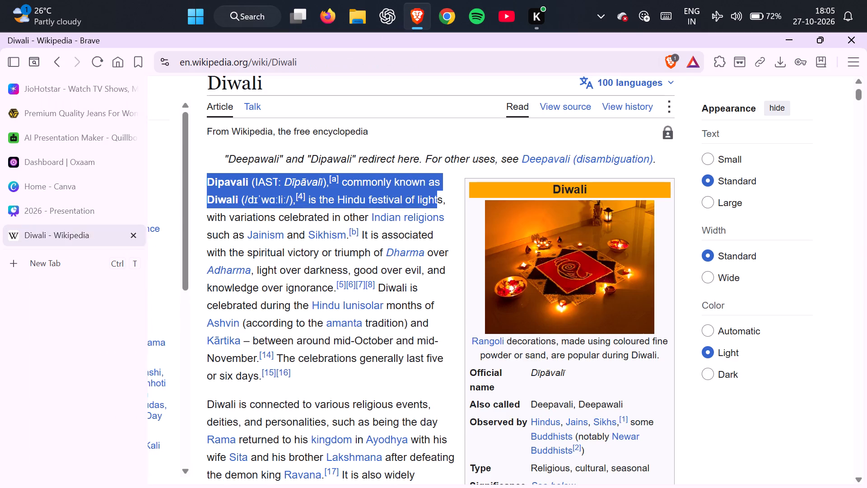
click(334, 286)
scroll(342, 271, down, 1)
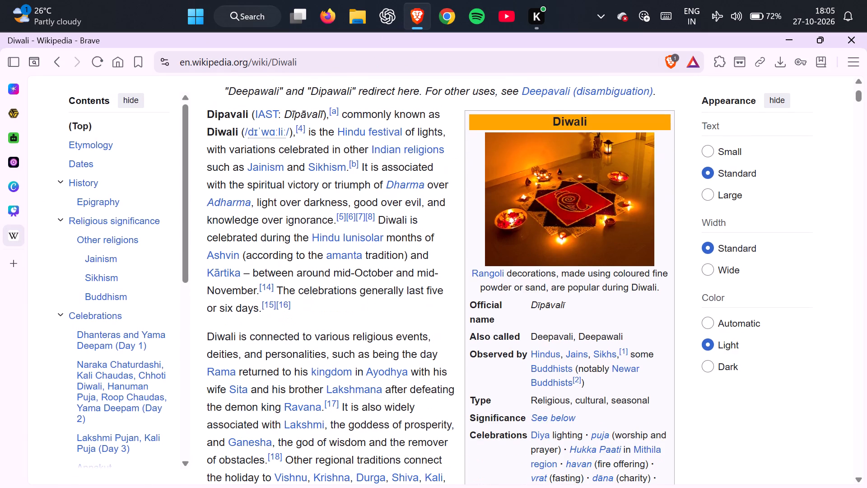
scroll(310, 310, down, 1)
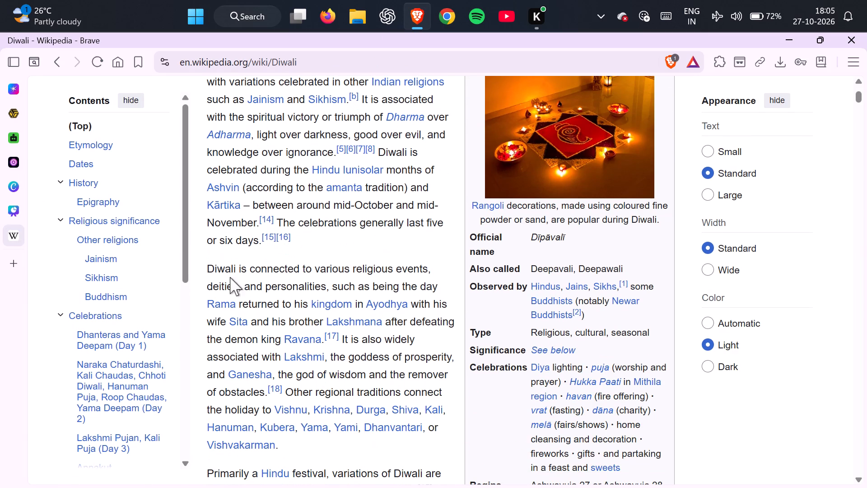
drag(205, 270, 419, 291)
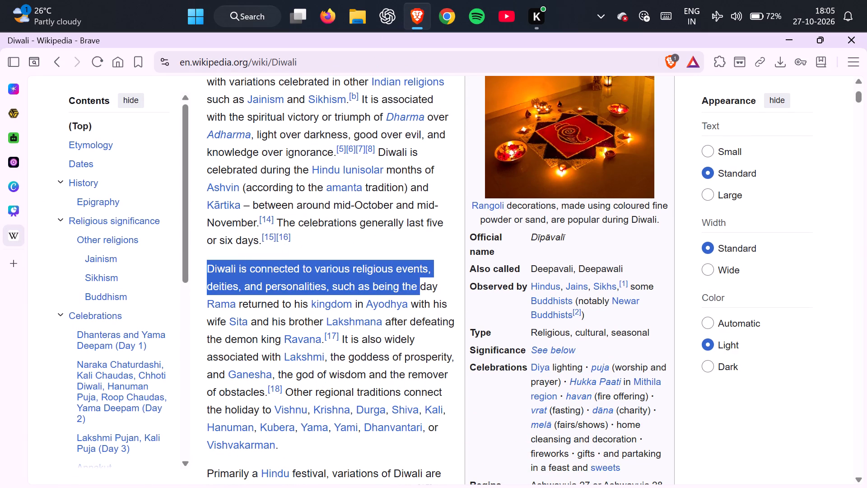
drag(419, 291, 374, 320)
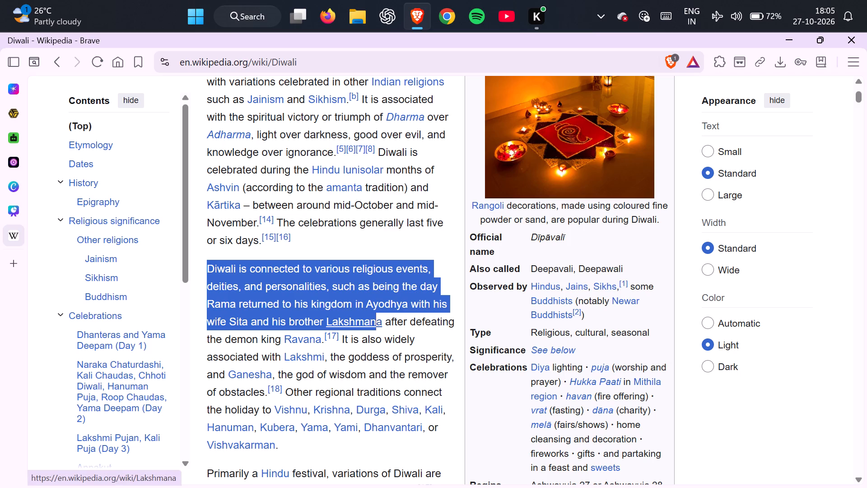
drag(374, 320, 322, 340)
click(322, 340)
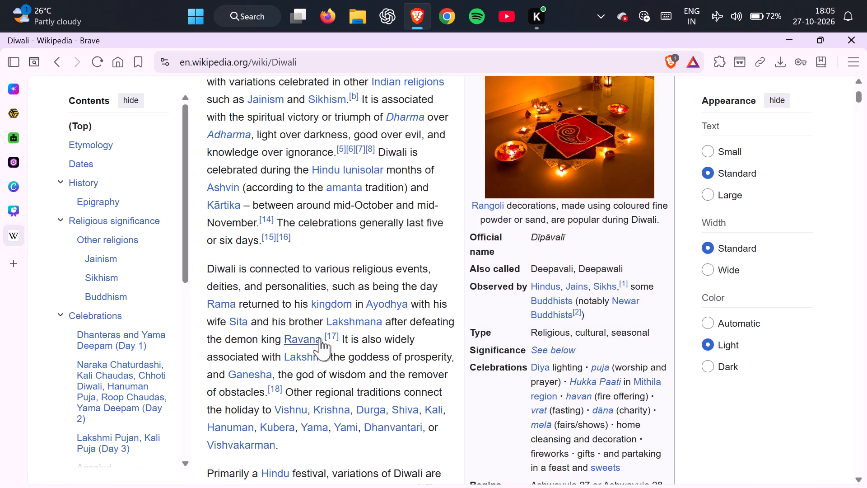
drag(324, 343, 210, 266)
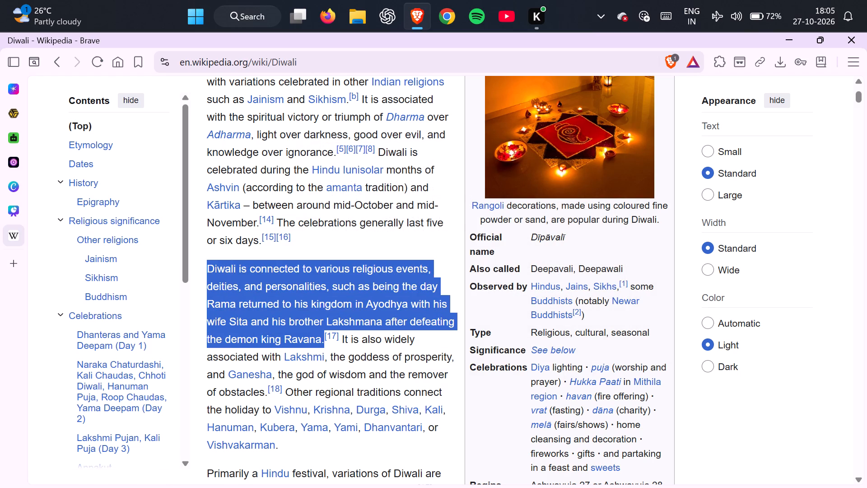
drag(210, 266, 210, 268)
right_click(241, 281)
click(266, 295)
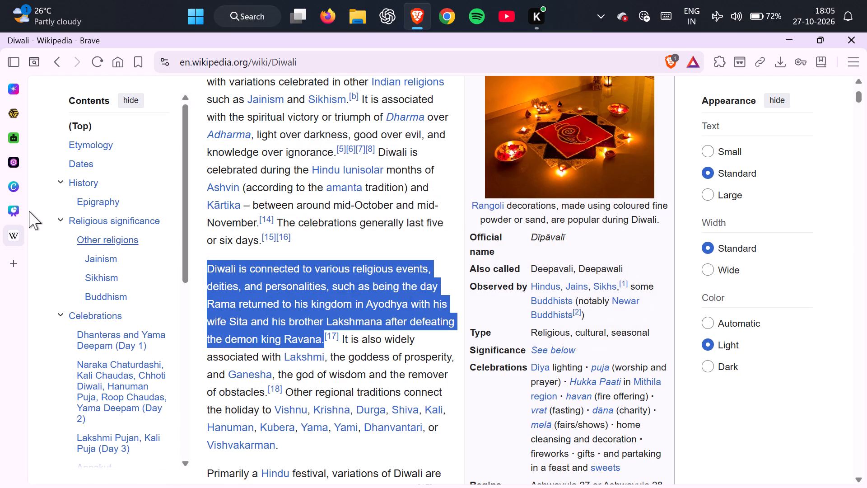
Replace the second placeholder paragraph on the "What is Diwali?" slide in Canva with the copied sentence.
click(24, 212)
triple_click(734, 261)
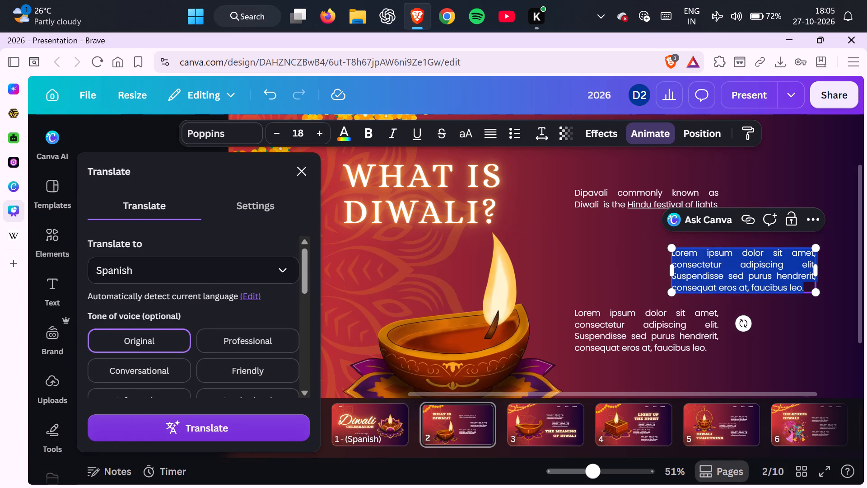
key(ctrl+v)
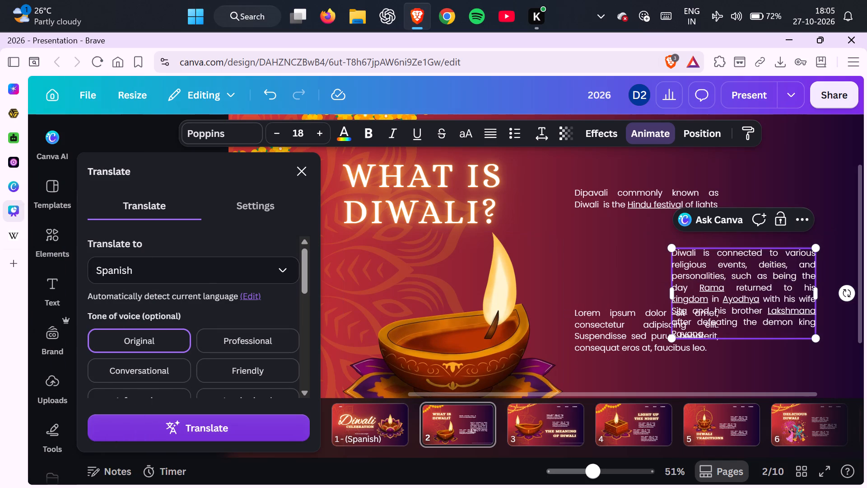
Delete the remaining Lorem ipsum paragraph from the "What is Diwali?" slide.
click(648, 334)
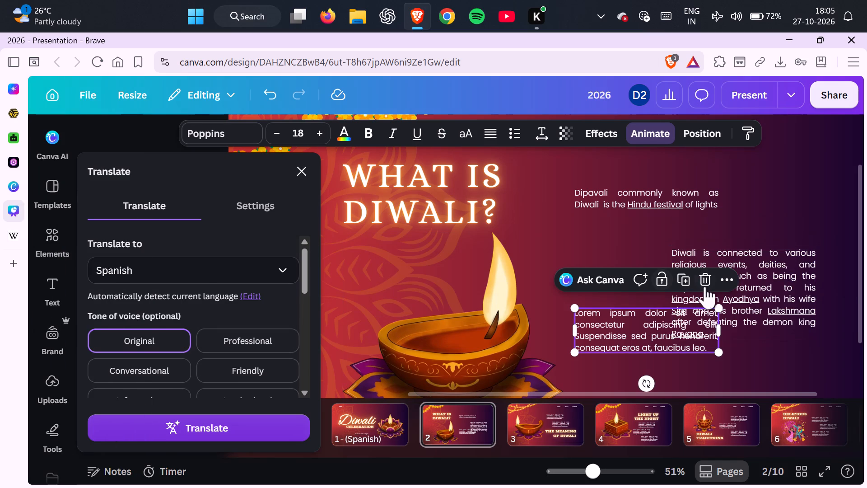
click(704, 286)
click(631, 305)
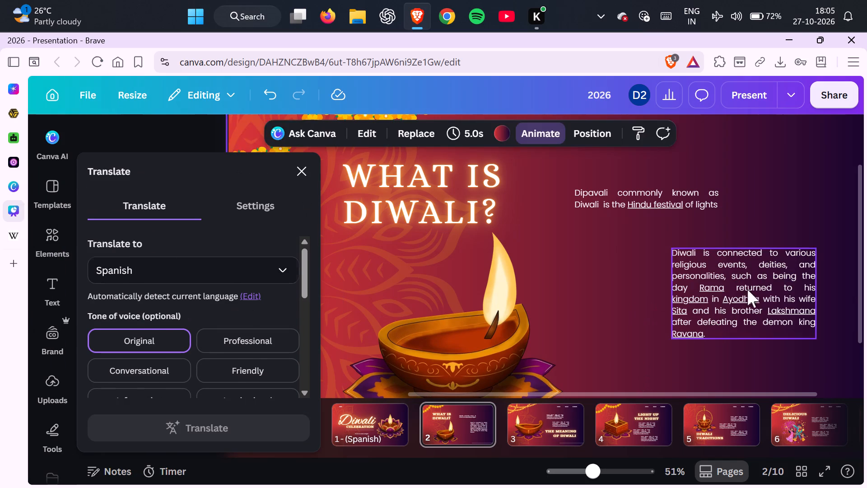
Move the "Diwali is connected" paragraph slightly higher, keeping it near the slide's right edge.
click(750, 289)
drag(776, 276, 759, 272)
drag(722, 273, 718, 275)
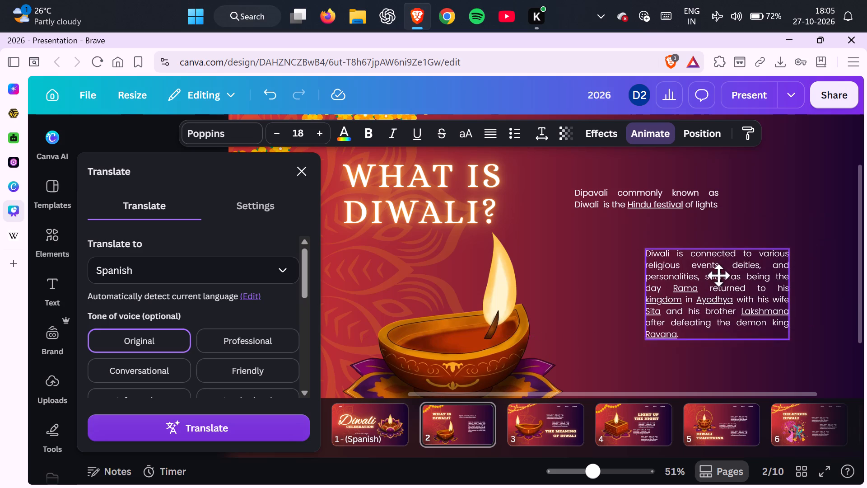
drag(718, 275, 740, 263)
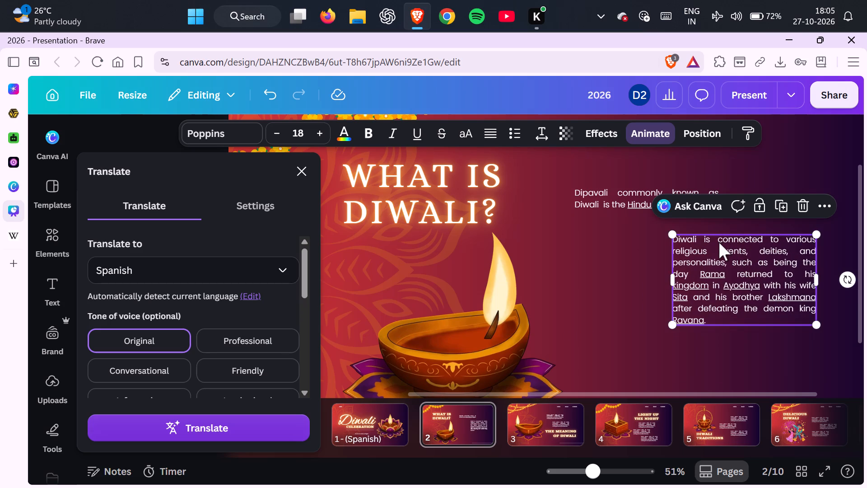
click(620, 276)
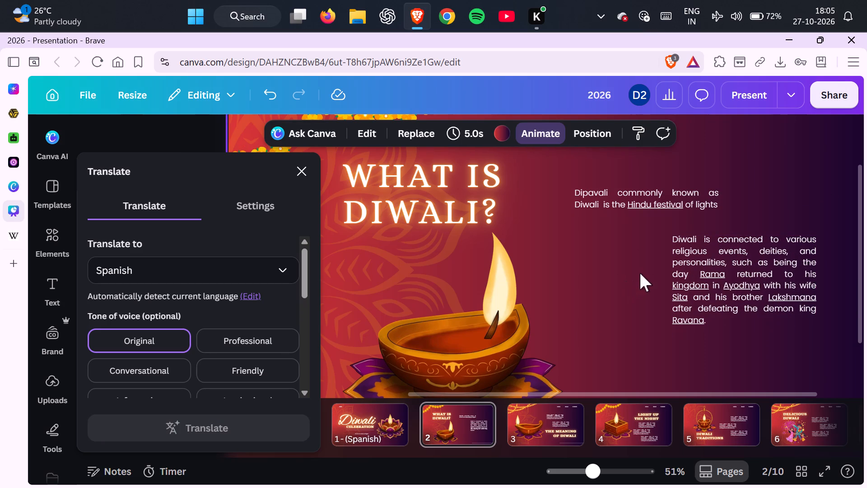
Delete both Lorem ipsum paragraphs from page 3, "The Meaning of Diwali".
scroll(612, 301, down, 1)
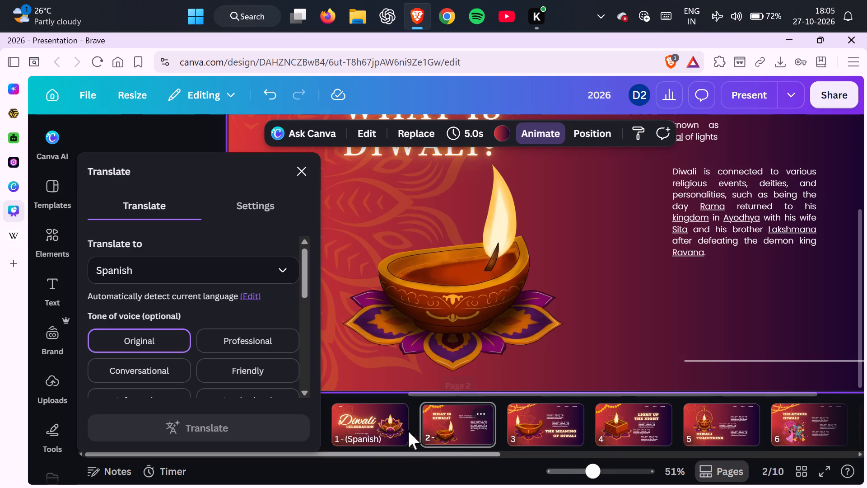
click(394, 422)
click(458, 422)
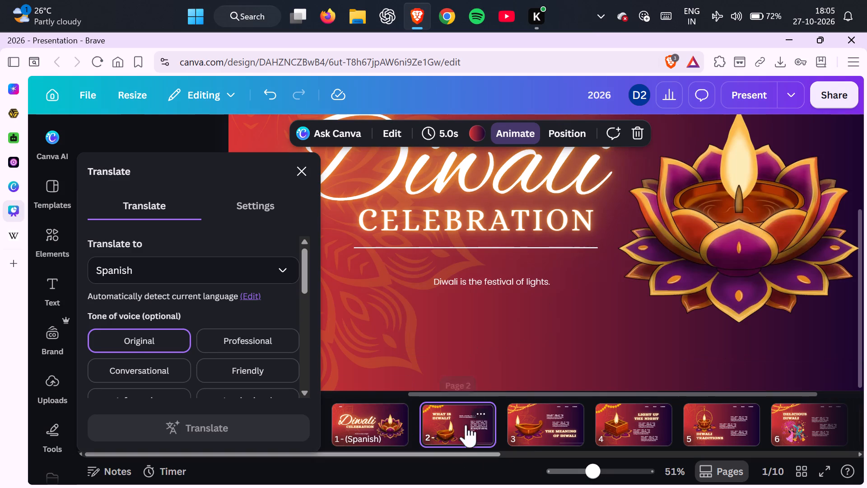
click(525, 429)
scroll(627, 281, up, 1)
scroll(628, 281, down, 1)
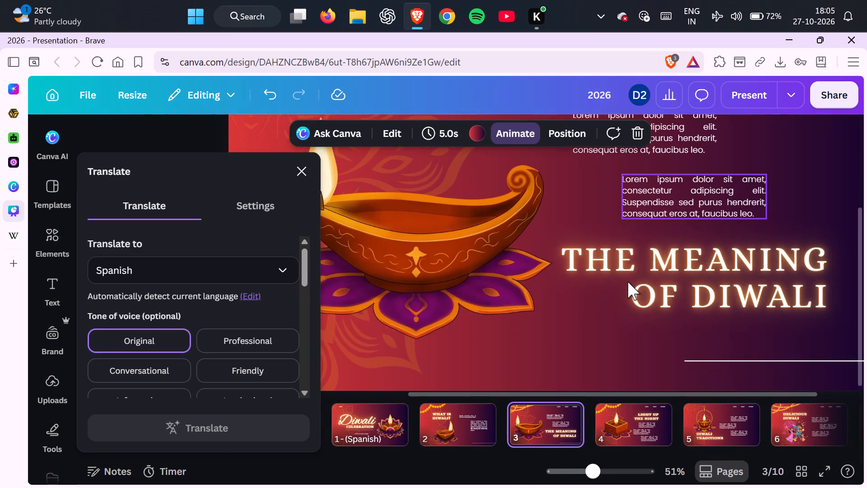
scroll(628, 282, up, 2)
click(633, 273)
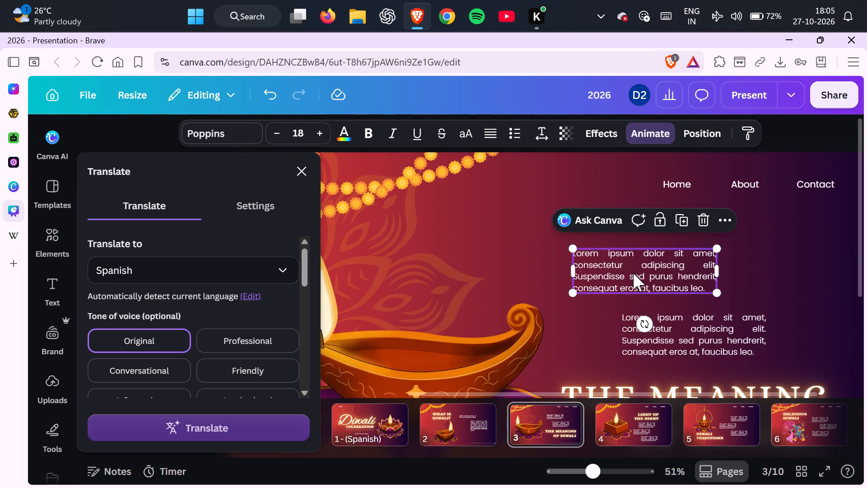
key(Delete)
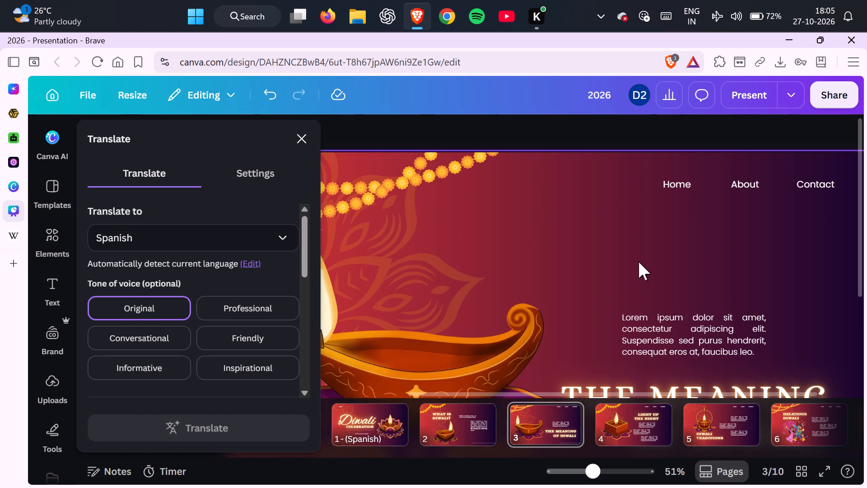
click(664, 319)
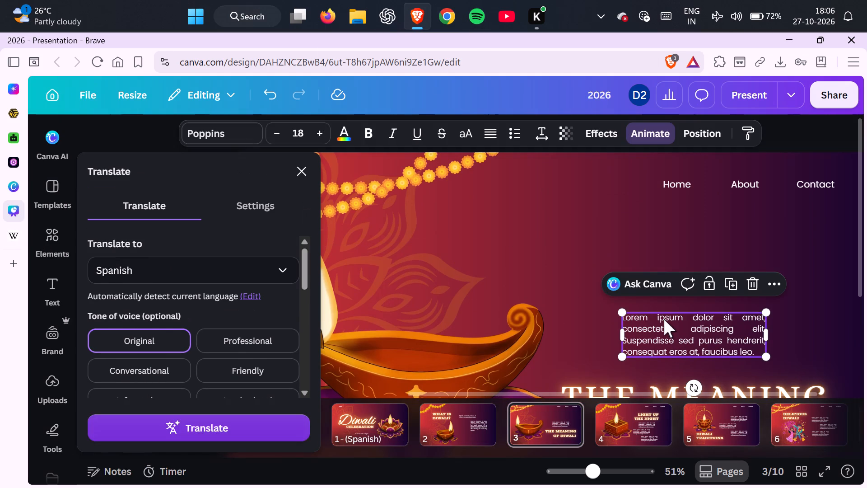
key(Delete)
Look through the Wikipedia Diwali article, from the introduction down to the Dates section, for a passage to use on the slide.
click(30, 233)
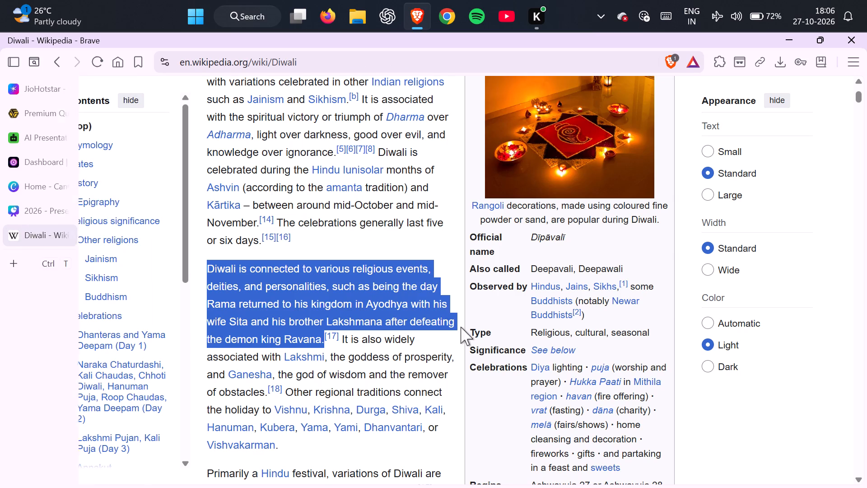
scroll(461, 325, down, 3)
drag(219, 270, 277, 266)
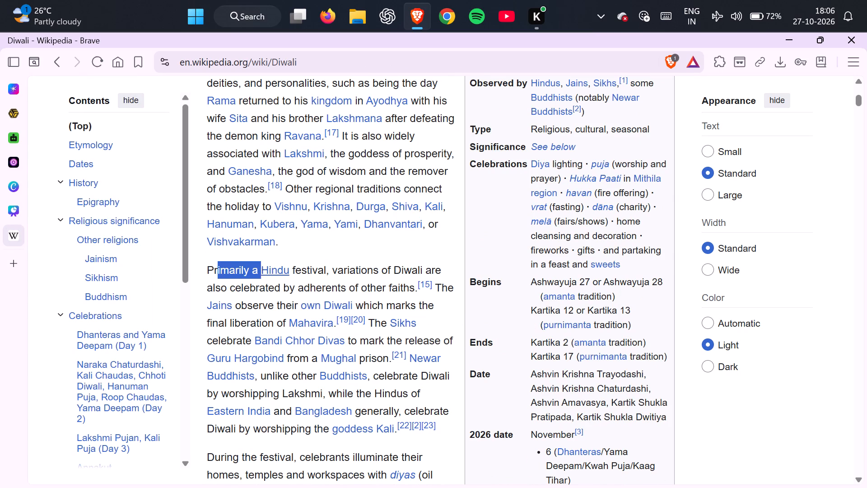
drag(277, 266, 386, 263)
click(378, 229)
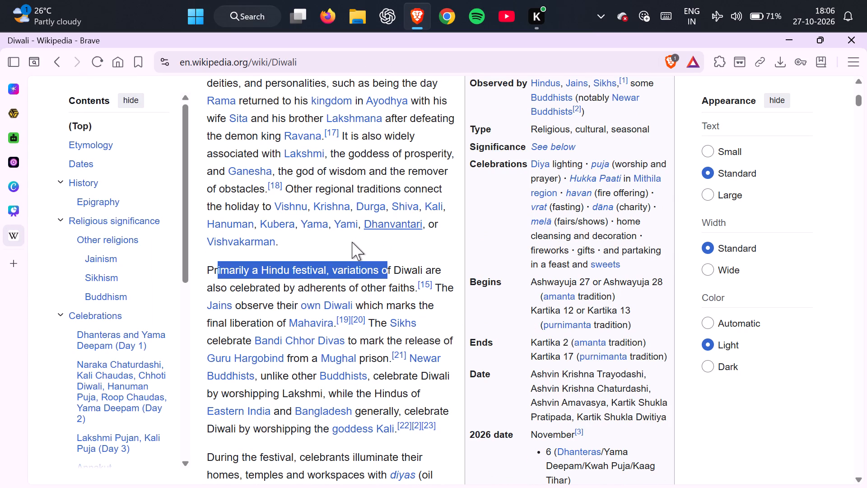
click(352, 242)
scroll(347, 260, down, 3)
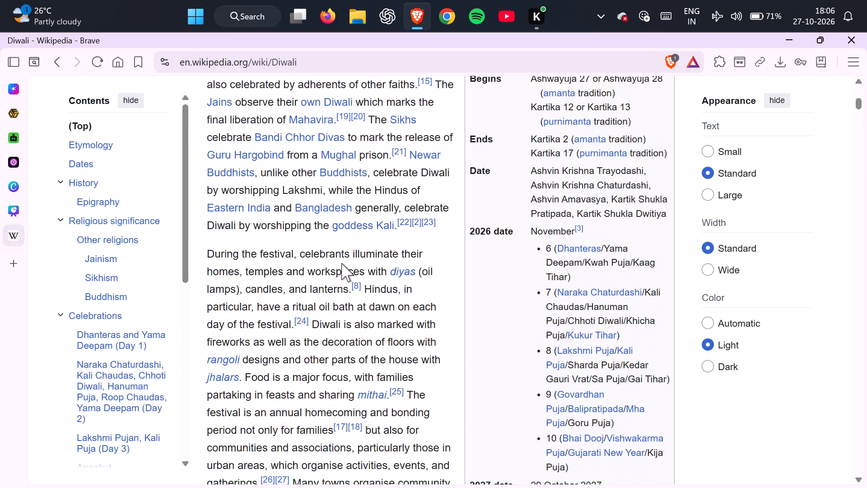
scroll(341, 263, down, 6)
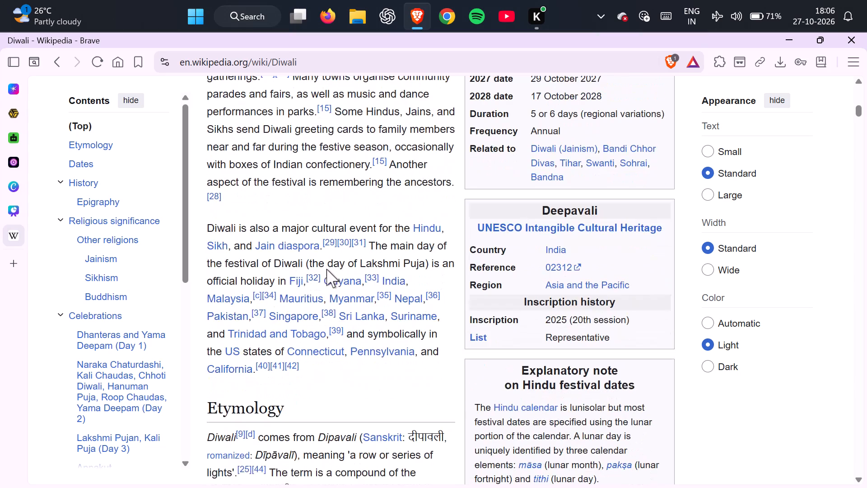
drag(204, 231, 391, 230)
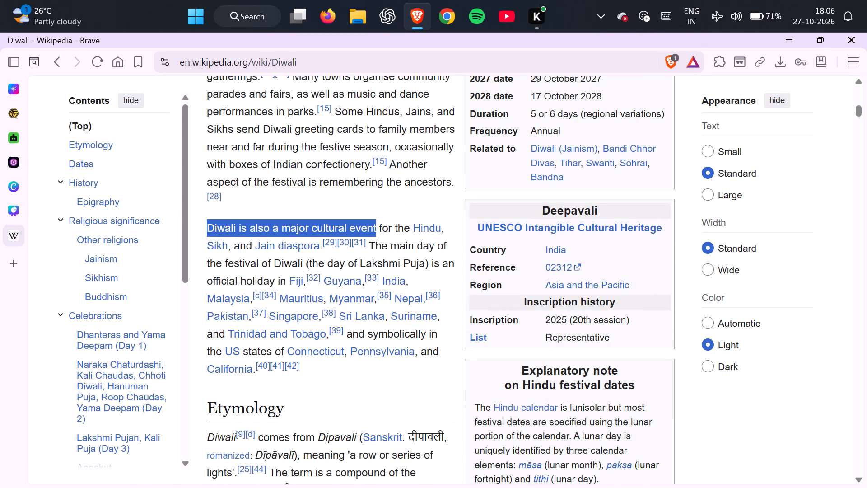
drag(391, 230, 285, 286)
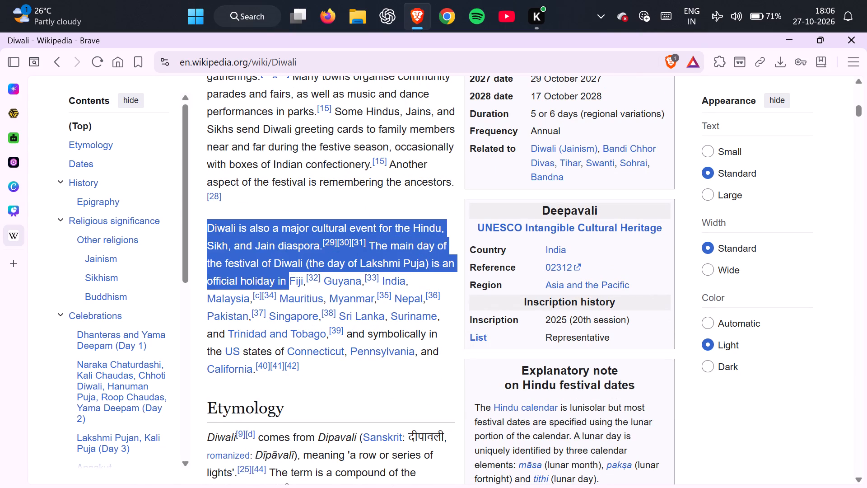
drag(285, 286, 443, 261)
click(443, 261)
double_click(449, 288)
scroll(449, 288, down, 3)
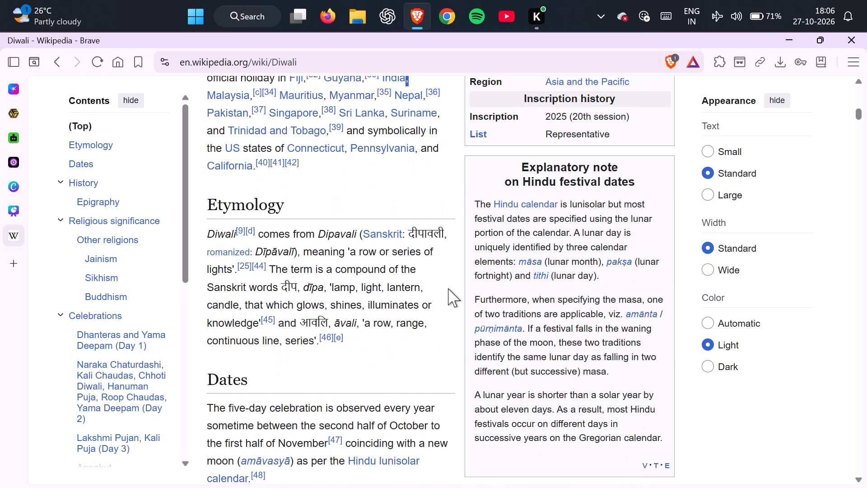
scroll(448, 288, down, 3)
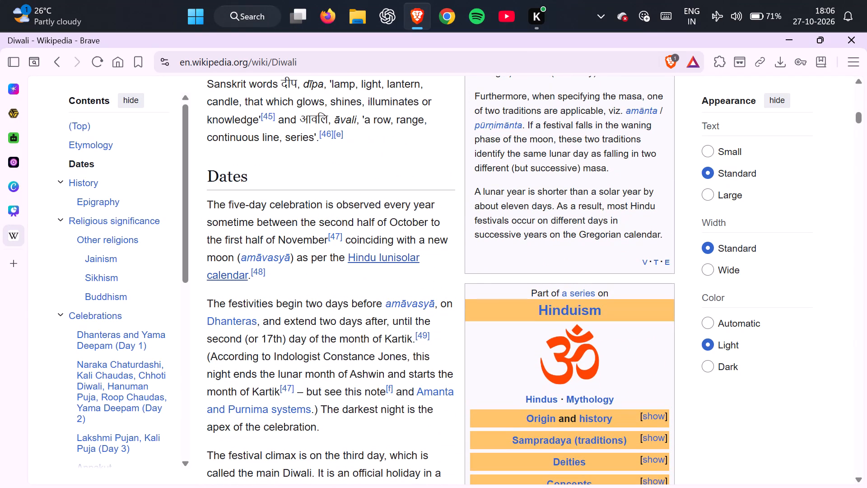
Copy the first paragraph of the Dates section, from "The five-day celebration" to "Hindu lunisolar calendar.".
drag(207, 203, 327, 233)
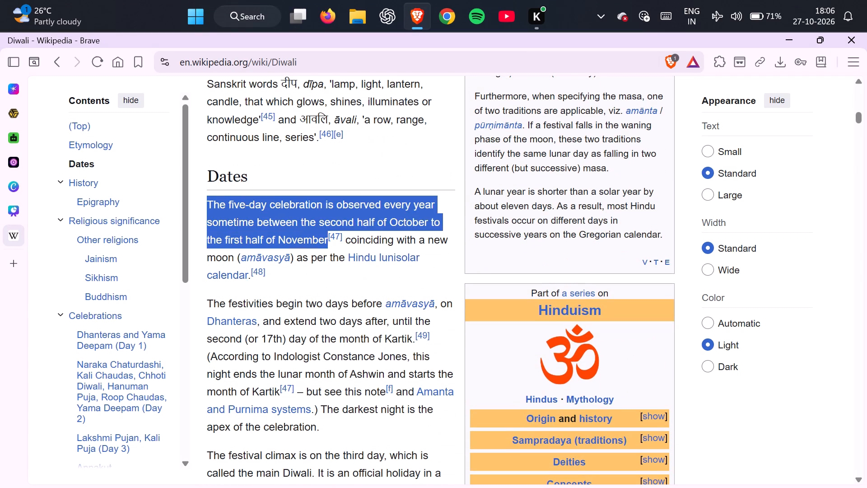
drag(327, 233, 372, 253)
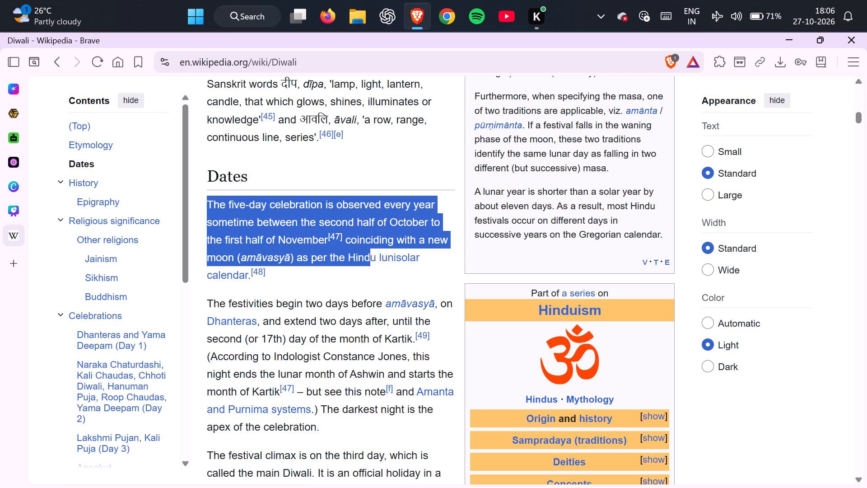
drag(372, 253, 279, 277)
right_click(270, 263)
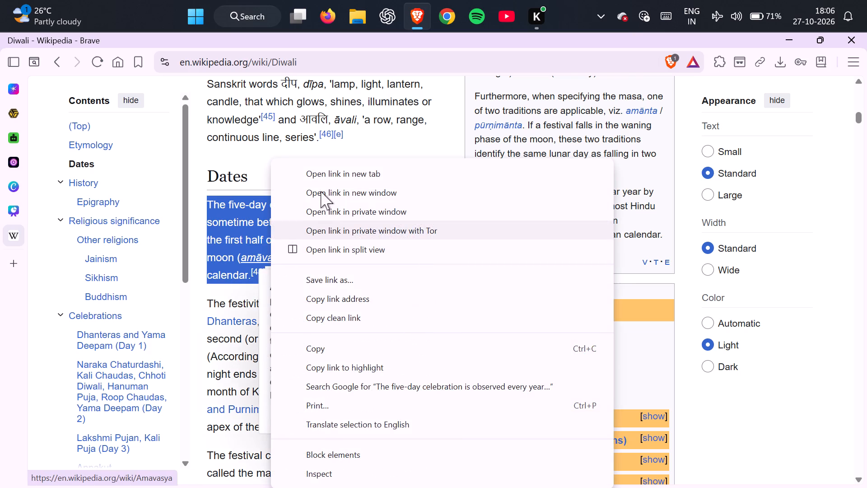
right_click(249, 220)
click(277, 234)
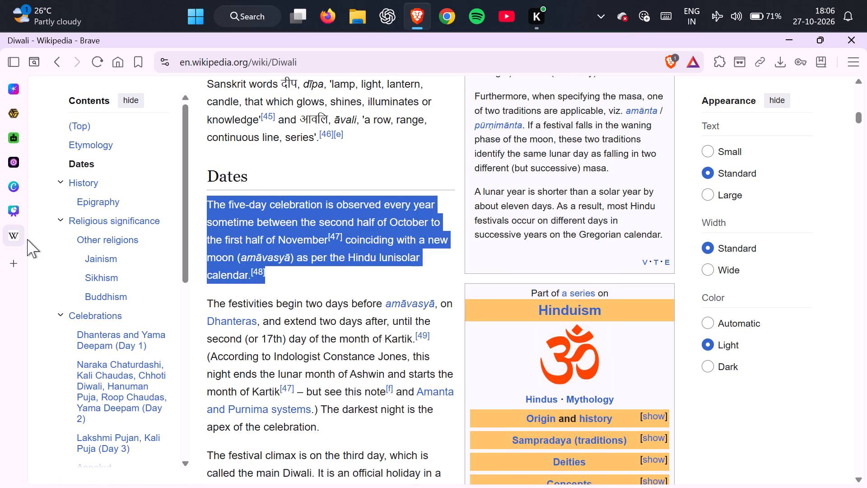
Switch to the Canva presentation and add a text box to page 3, placed beneath the Home and About links.
click(14, 206)
click(51, 298)
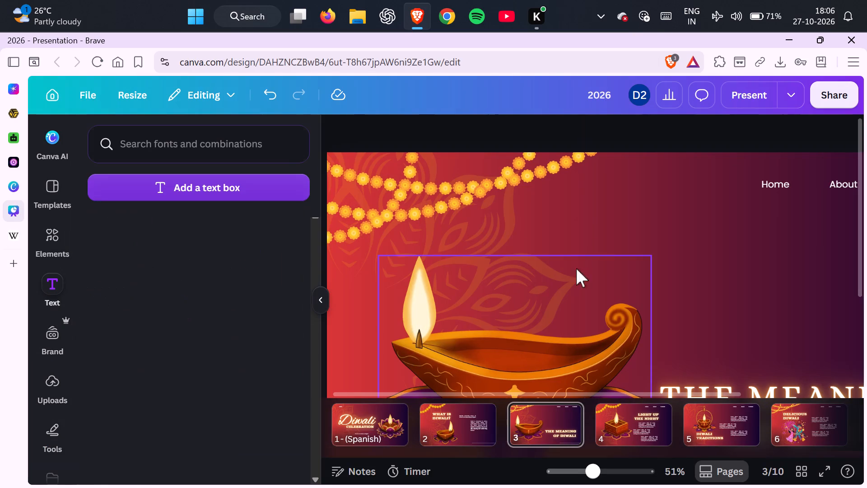
click(233, 177)
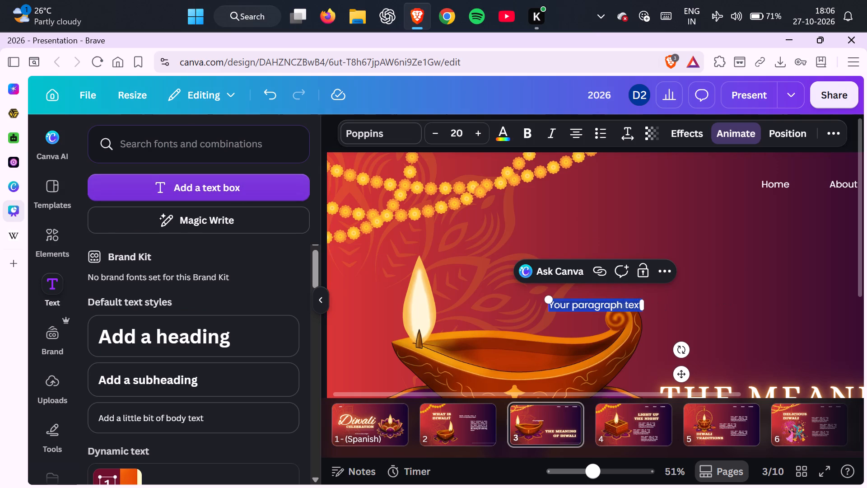
drag(627, 304, 651, 303)
click(697, 297)
drag(642, 303, 810, 255)
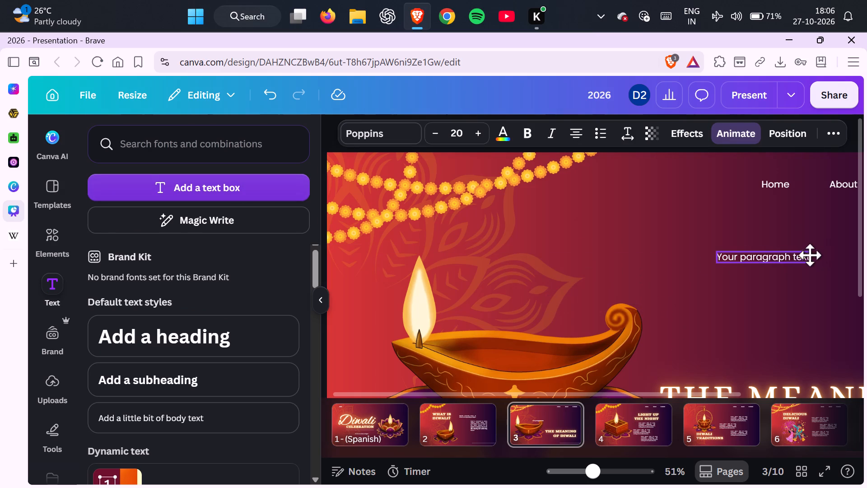
drag(810, 255, 809, 257)
Replace the new text box's placeholder on page 3 with the copied "The five-day celebration" paragraph from Wikipedia.
drag(609, 455, 622, 453)
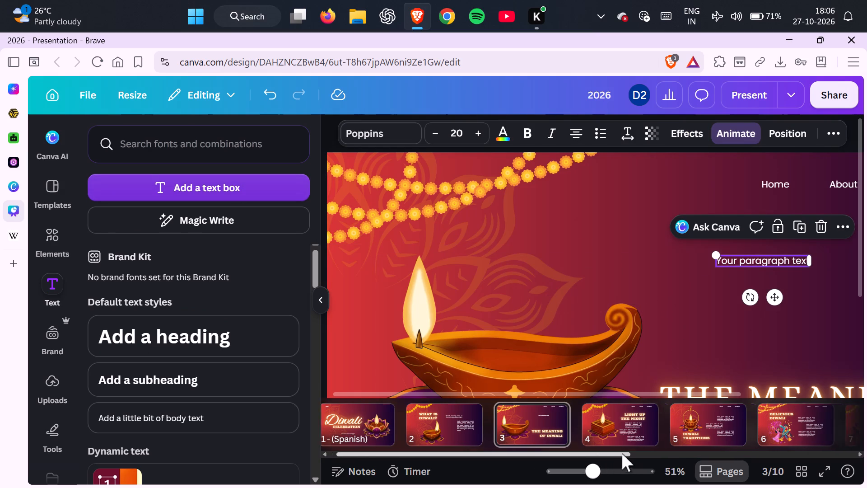
drag(622, 453, 667, 450)
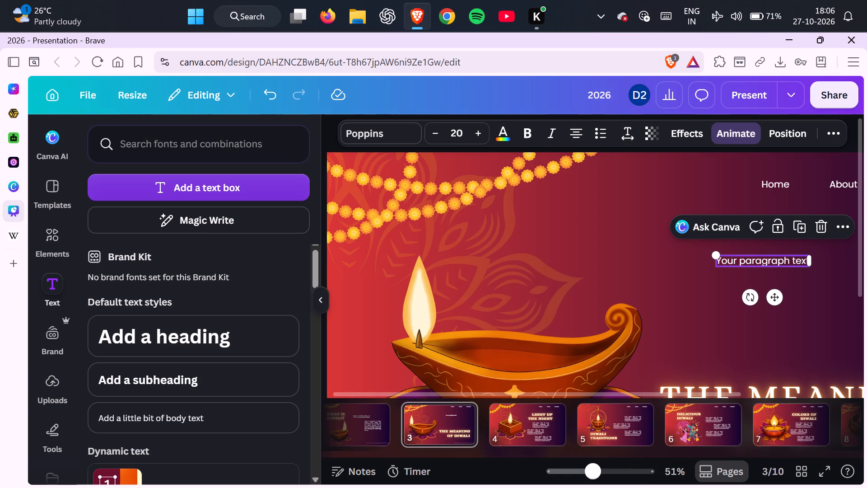
click(549, 475)
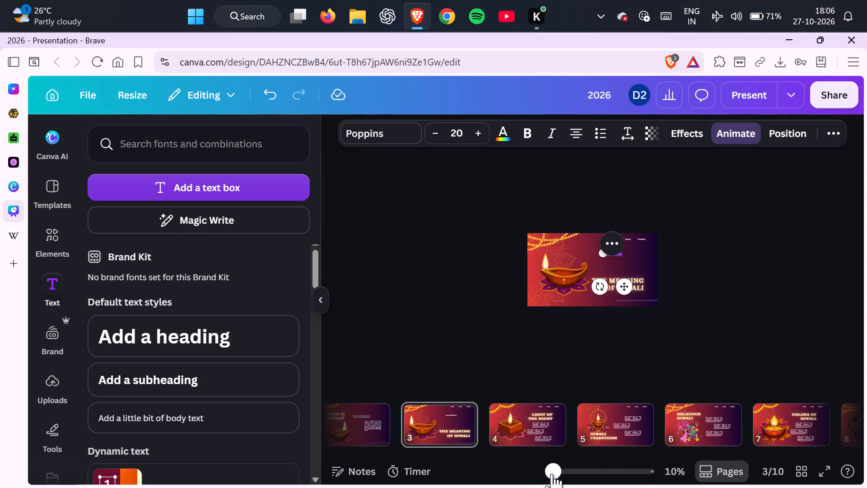
double_click(569, 469)
drag(573, 473, 579, 471)
click(584, 469)
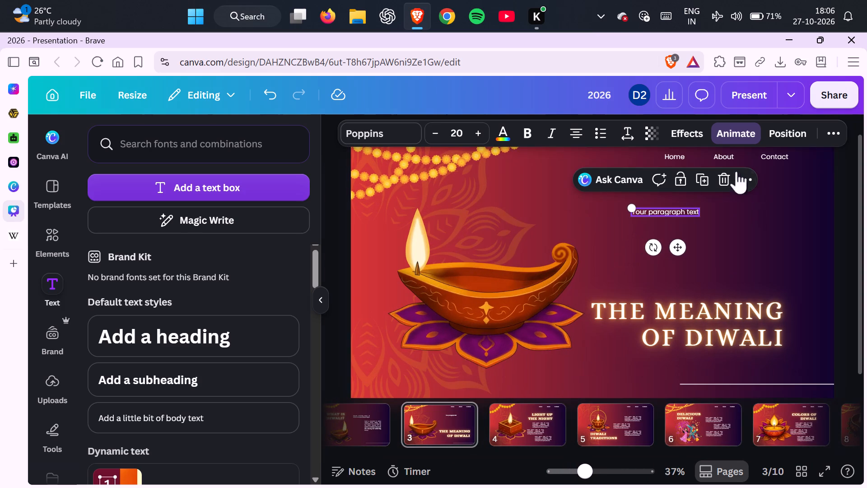
click(687, 213)
click(687, 213)
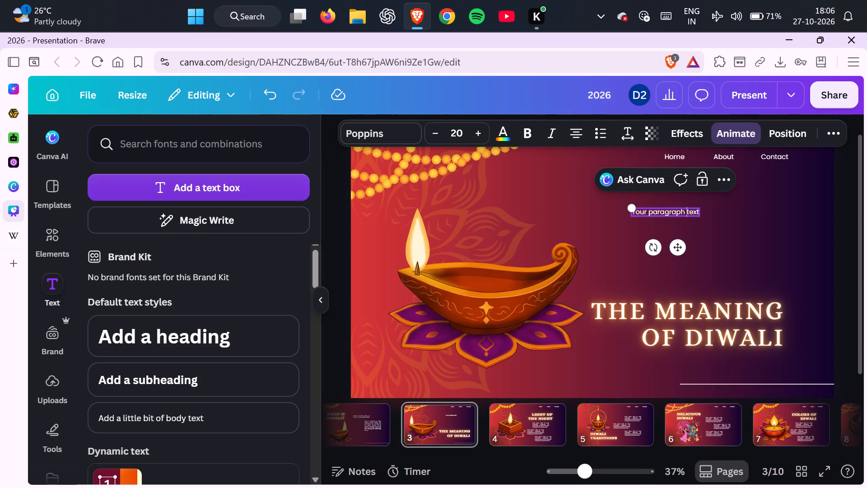
double_click(687, 213)
triple_click(687, 213)
click(687, 213)
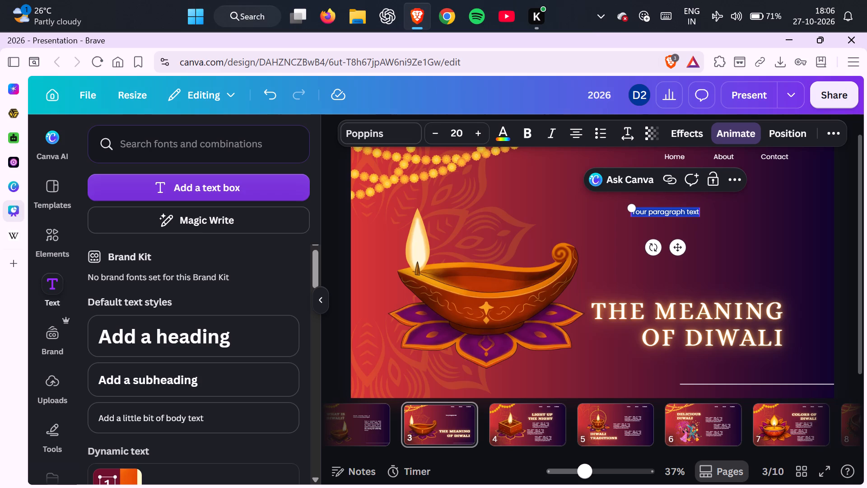
key(ctrl+v)
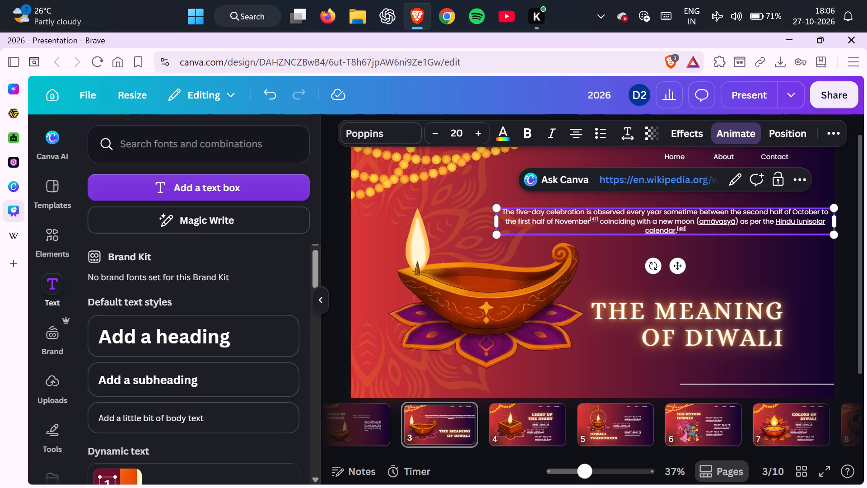
Narrow the pasted paragraph's text box so the text wraps into a compact six-line block.
drag(832, 238, 744, 289)
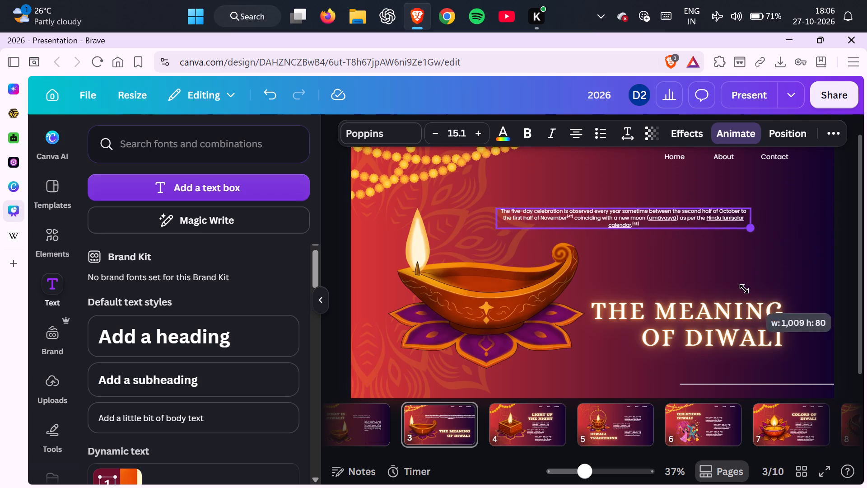
drag(744, 289, 801, 305)
drag(809, 223, 778, 220)
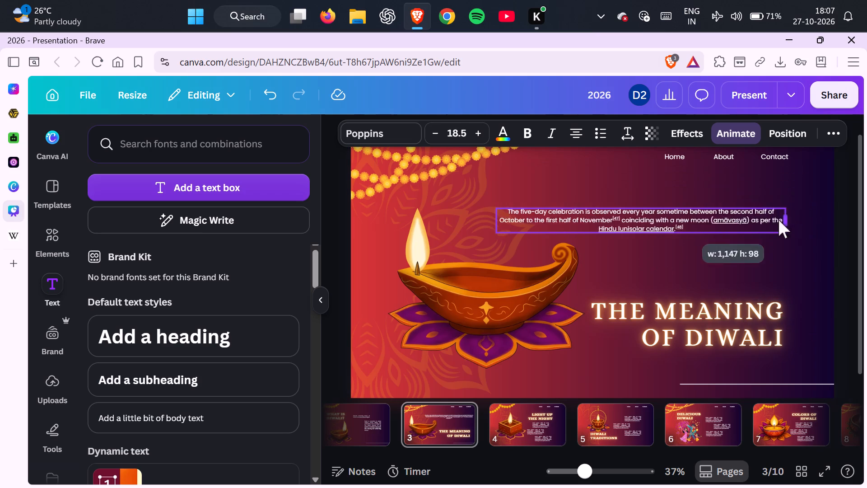
drag(778, 220, 616, 229)
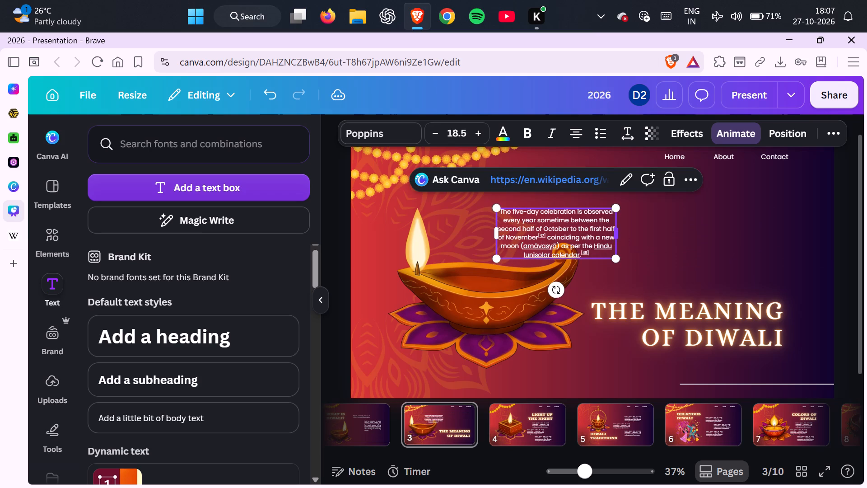
Move the paragraph above the "The Meaning of Diwali" heading and enlarge its text to about size 25.3.
click(653, 206)
drag(659, 217, 681, 209)
drag(681, 209, 674, 211)
drag(587, 224, 644, 221)
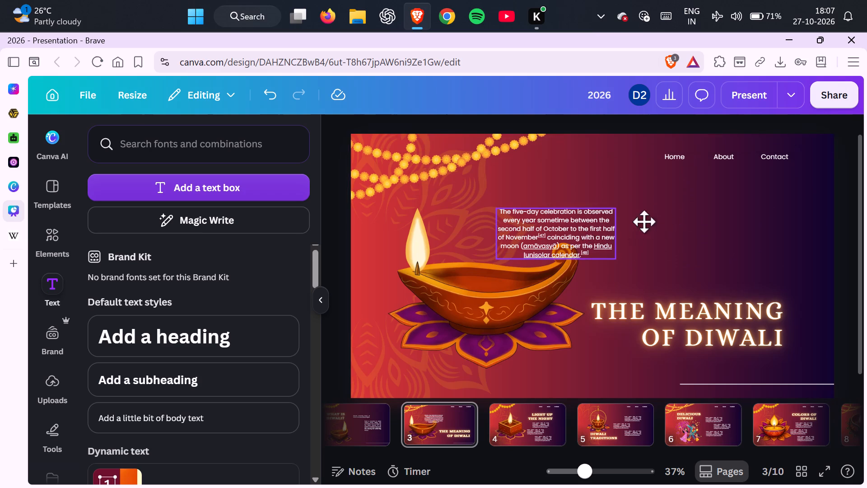
drag(644, 221, 693, 205)
drag(725, 241, 740, 253)
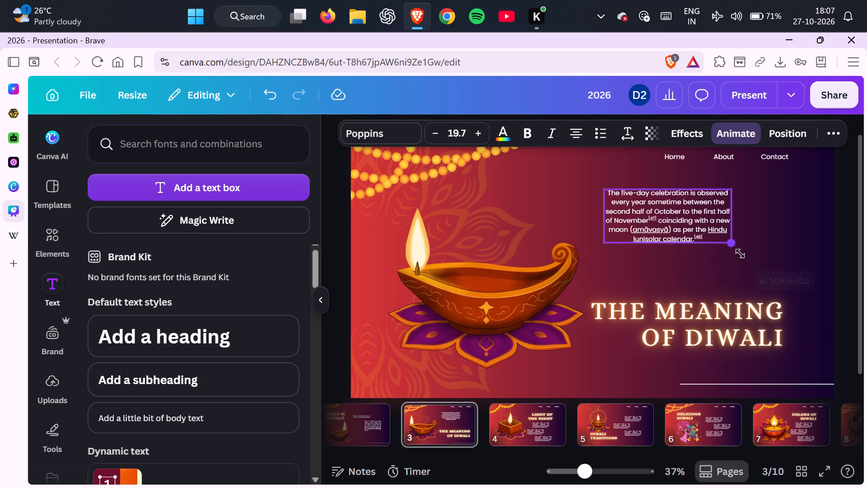
drag(740, 253, 764, 272)
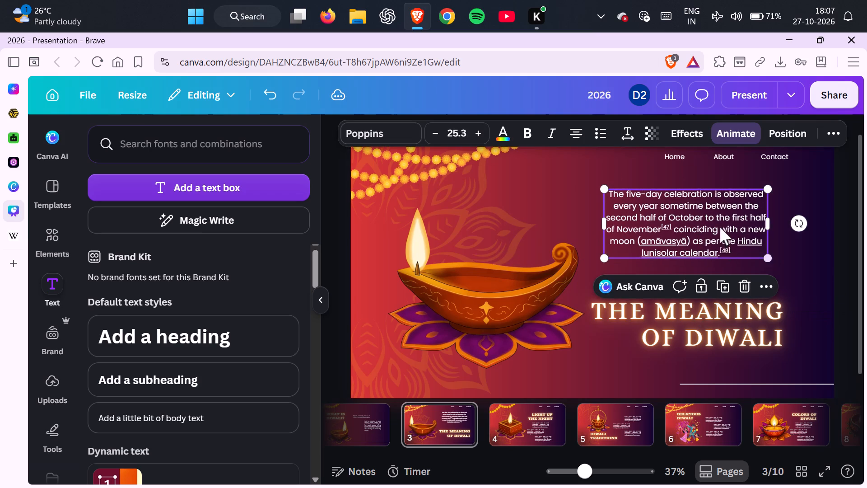
drag(722, 229, 733, 239)
Delete the "[48]" citation mark at the end of the page 3 paragraph.
click(733, 239)
click(746, 262)
key(BackSpace)
key(BackSpace)
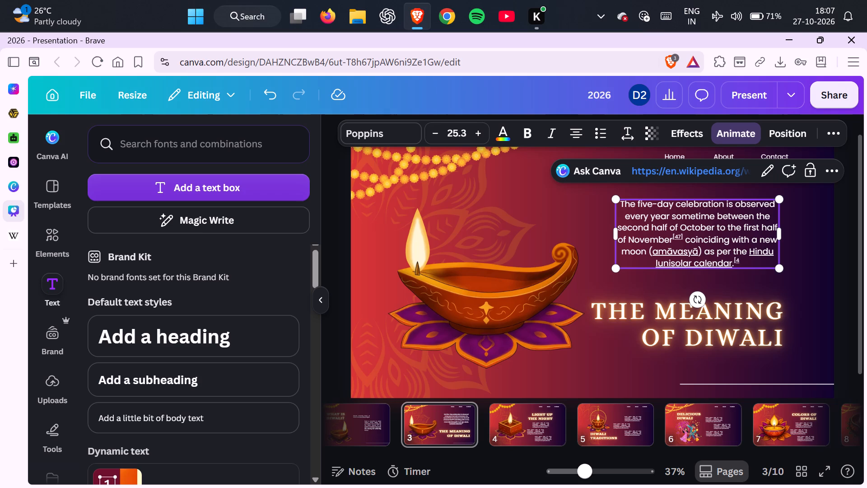
key(BackSpace)
key(BackSpace)
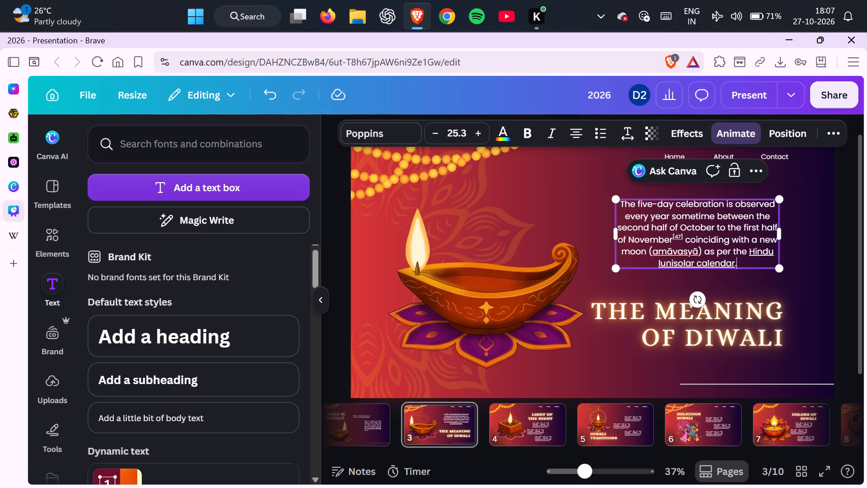
Replace the linked "(amāvasyā)" in the page 3 paragraph with plain "amavasya", without parentheses.
key(Left)
key(Left)
key(Up)
key(Left)
key(Left)
key(Left)
key(Left)
key(Left)
key(Left)
key(Left)
key(BackSpace)
key(BackSpace)
key(BackSpace)
key(BackSpace)
key(BackSpace)
key(BackSpace)
key(BackSpace)
key(BackSpace)
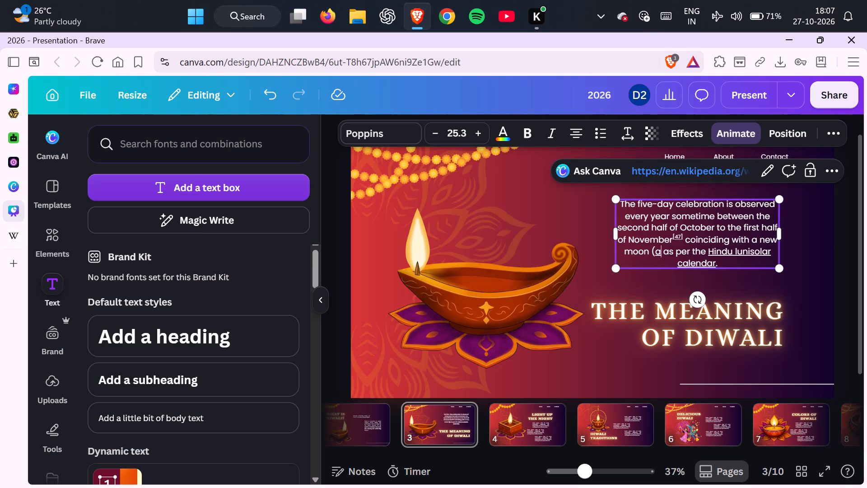
key(BackSpace)
key(BackSpace)
text(ama)
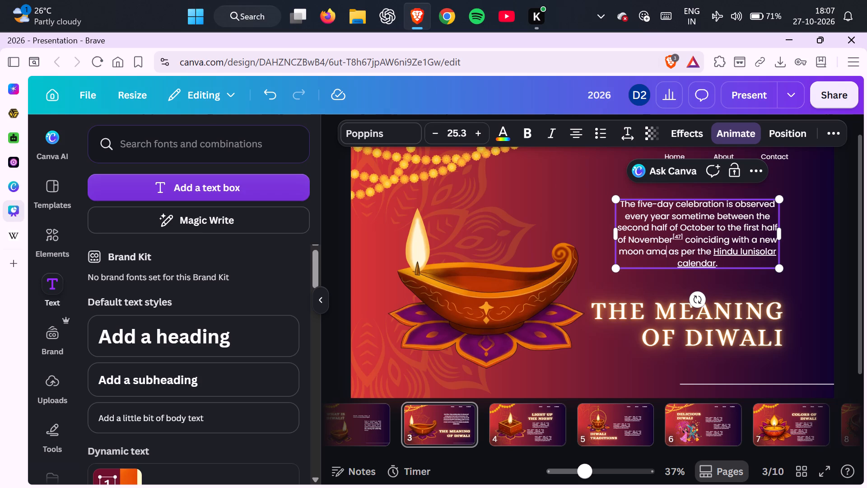
text(vasya)
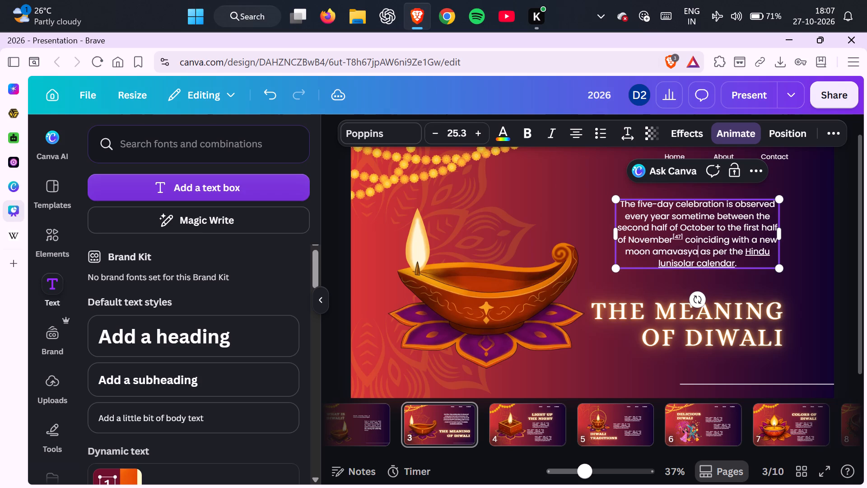
Delete the "[47]" citation mark after "November", keep one space before "coinciding", and finish editing the paragraph.
key(Up)
key(Left)
key(Left)
key(Left)
key(BackSpace)
key(BackSpace)
key(BackSpace)
key(BackSpace)
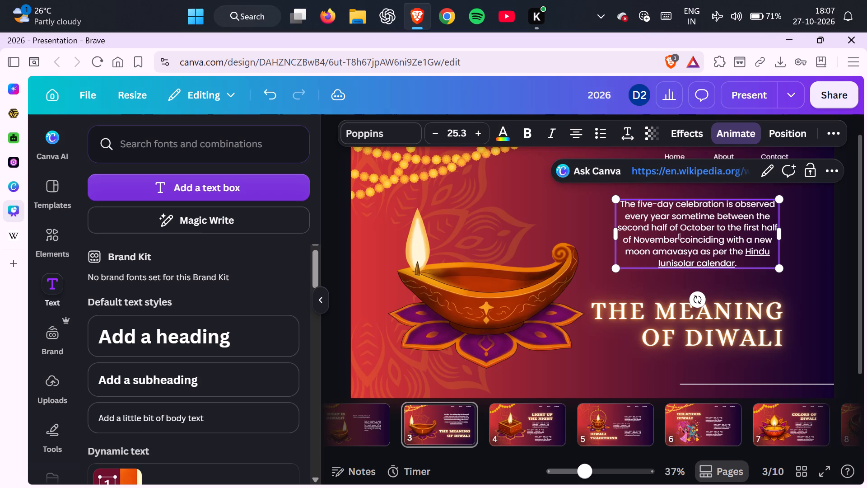
key(BackSpace)
key(space)
key(Up)
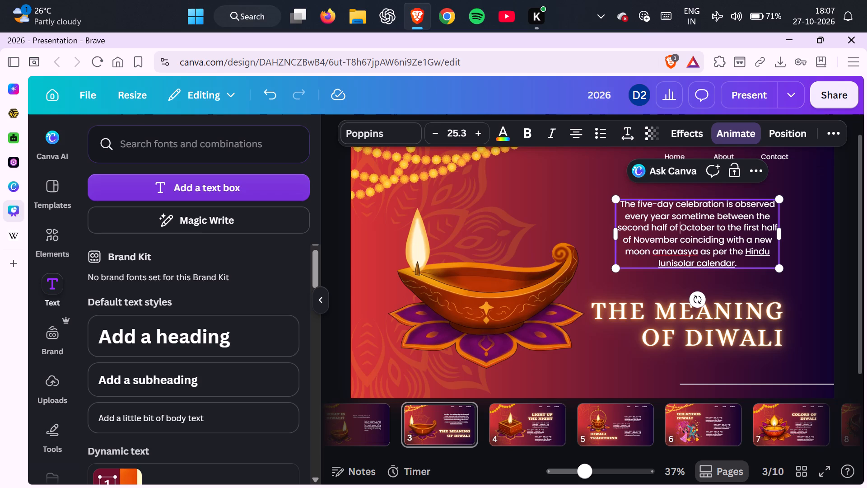
key(Up)
key(Up)
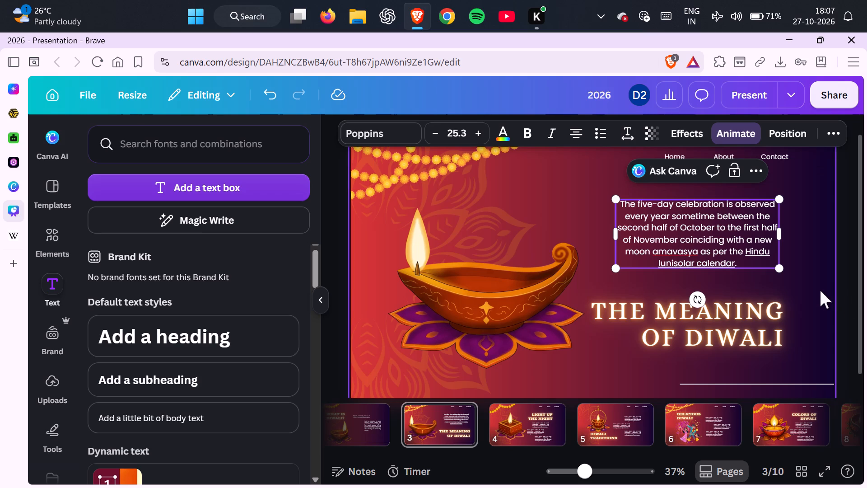
click(793, 286)
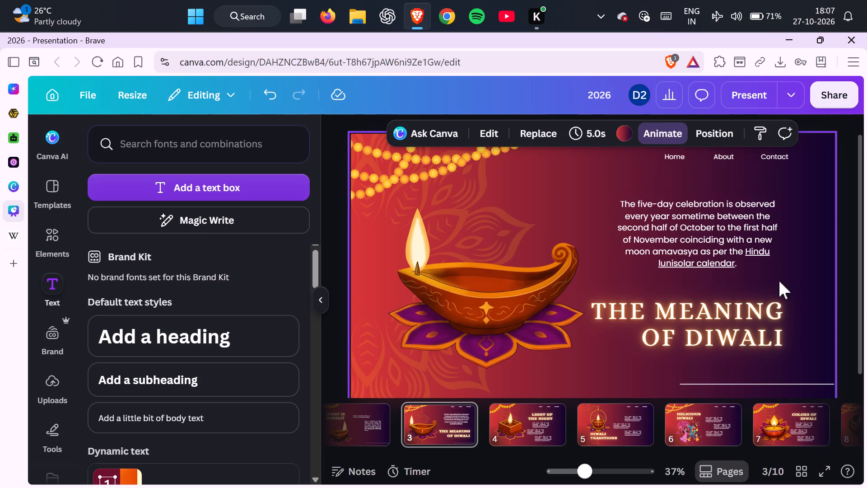
Delete all three Lorem ipsum paragraphs from page 4, "Light Up the Night".
click(528, 430)
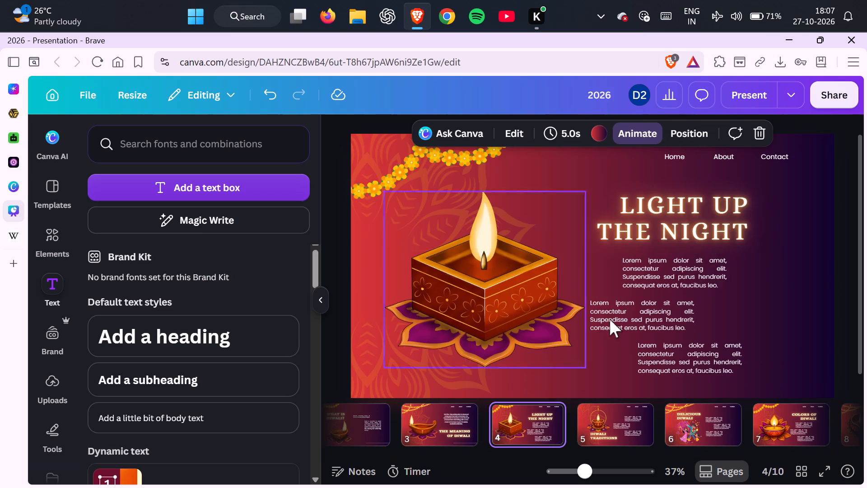
click(709, 269)
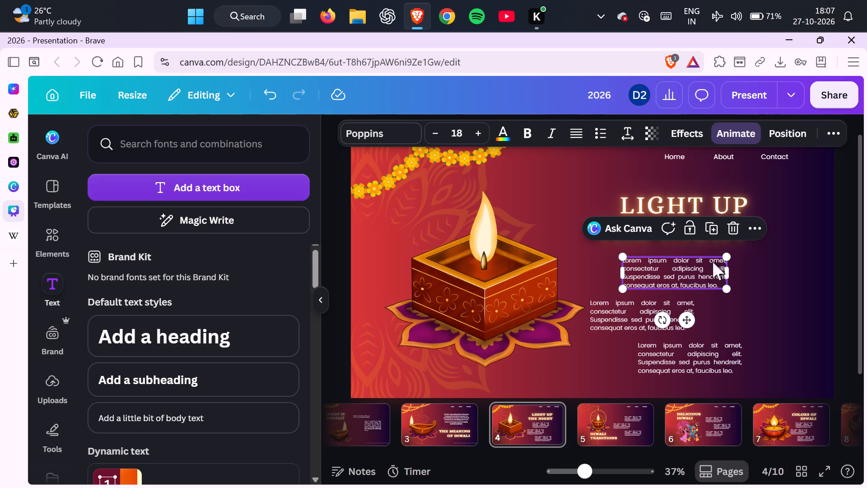
click(732, 228)
click(653, 311)
click(699, 268)
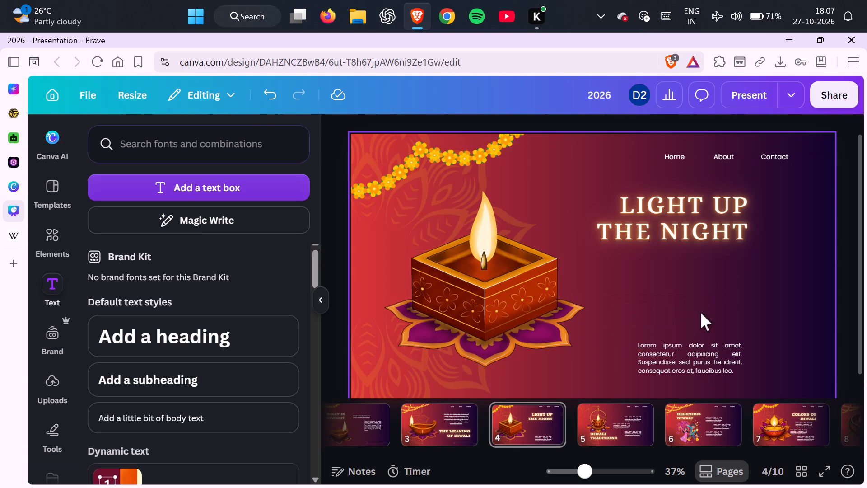
click(708, 348)
click(754, 314)
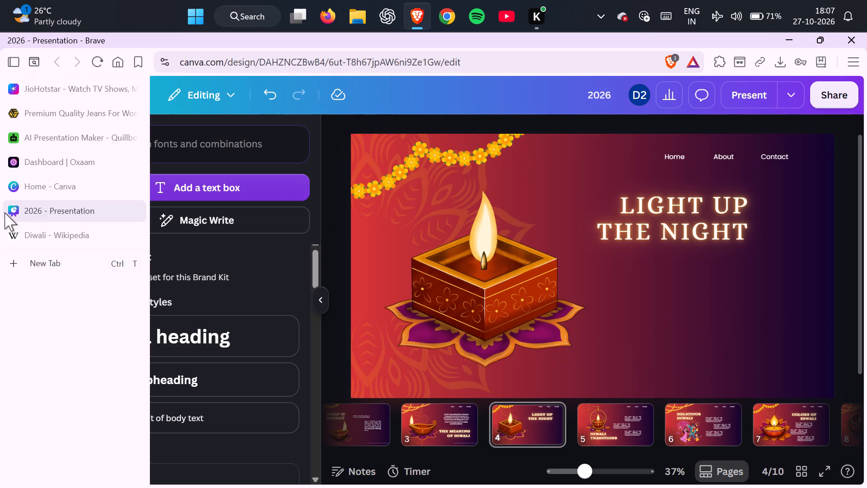
Copy the sentence "Diwali was also described by numerous travellers from outside India." from the History section of the Wikipedia Diwali article.
click(21, 235)
scroll(381, 278, down, 9)
scroll(346, 281, up, 2)
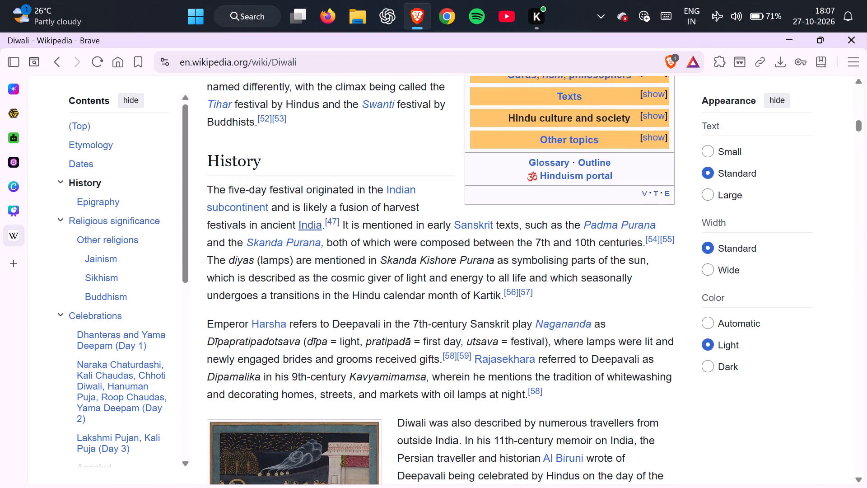
scroll(288, 222, down, 3)
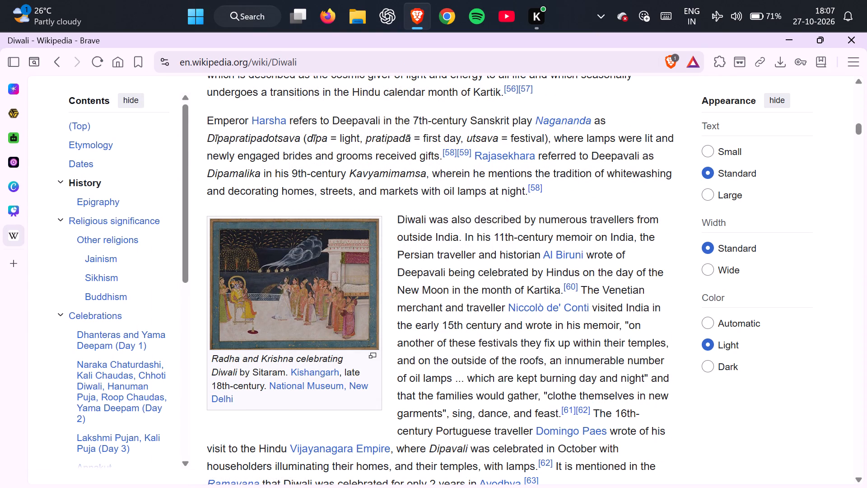
drag(400, 221, 625, 233)
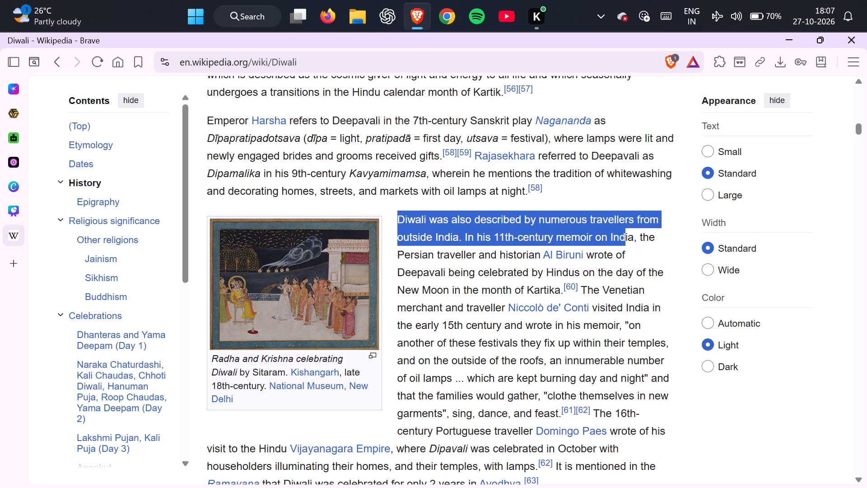
drag(625, 233, 606, 241)
drag(606, 241, 461, 235)
right_click(449, 221)
click(475, 236)
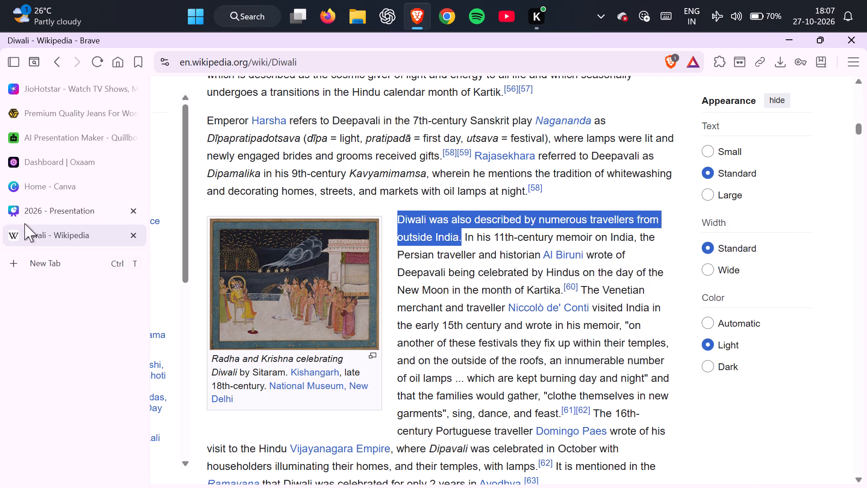
Add a text box to page 4 of the presentation and replace its placeholder with the copied sentence about travellers.
click(38, 211)
click(208, 180)
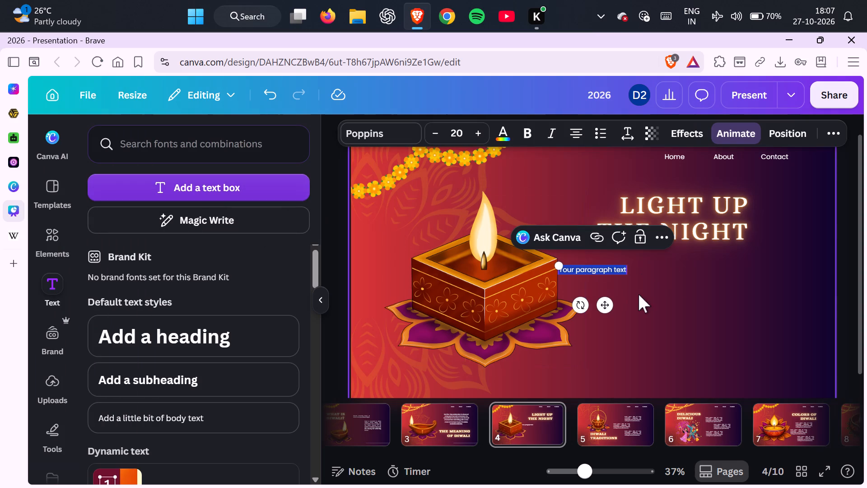
click(613, 267)
triple_click(613, 267)
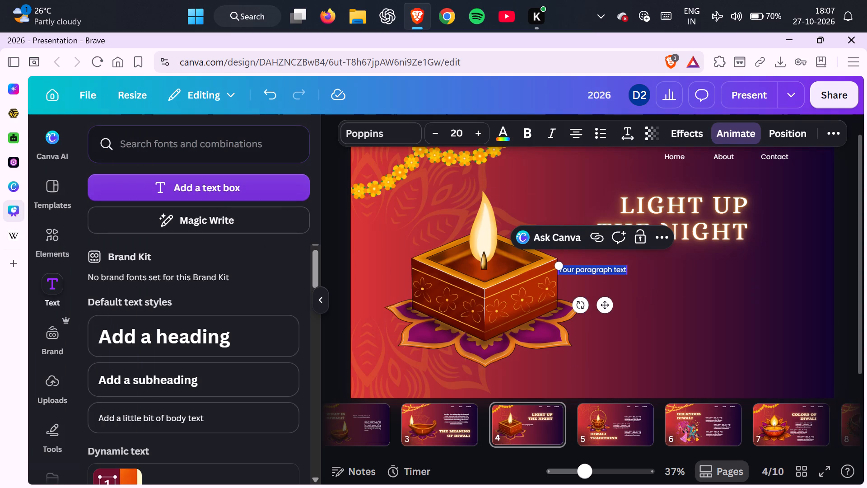
key(ctrl+v)
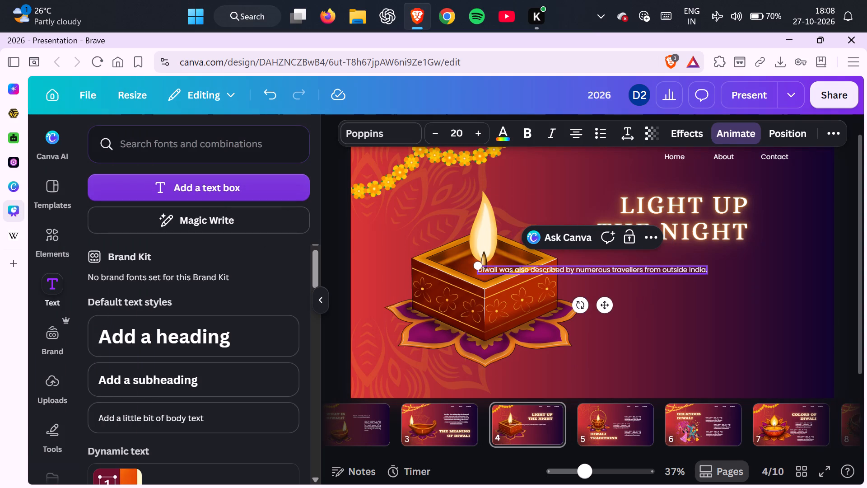
click(695, 308)
Narrow the travellers text box to about 492 wide so it wraps onto three lines, and place it beneath the "Light Up the Night" title.
drag(624, 269, 726, 288)
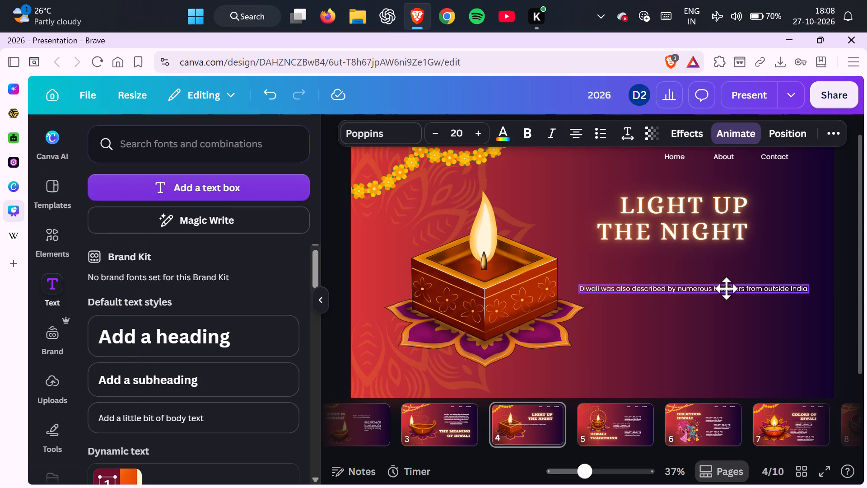
drag(726, 288, 737, 284)
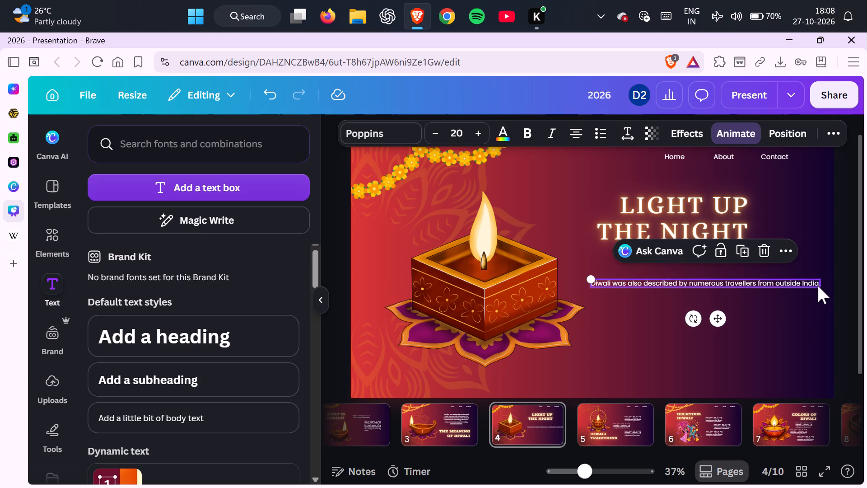
drag(820, 282, 714, 271)
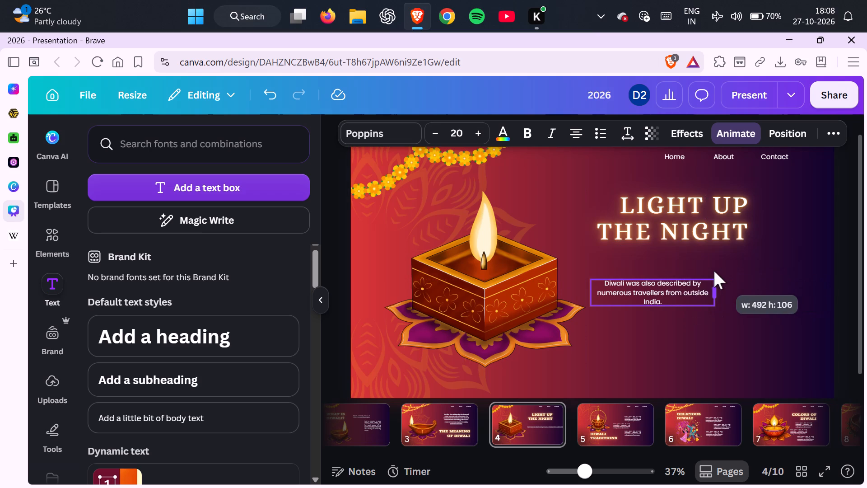
drag(714, 271, 713, 272)
click(710, 343)
drag(667, 298, 725, 290)
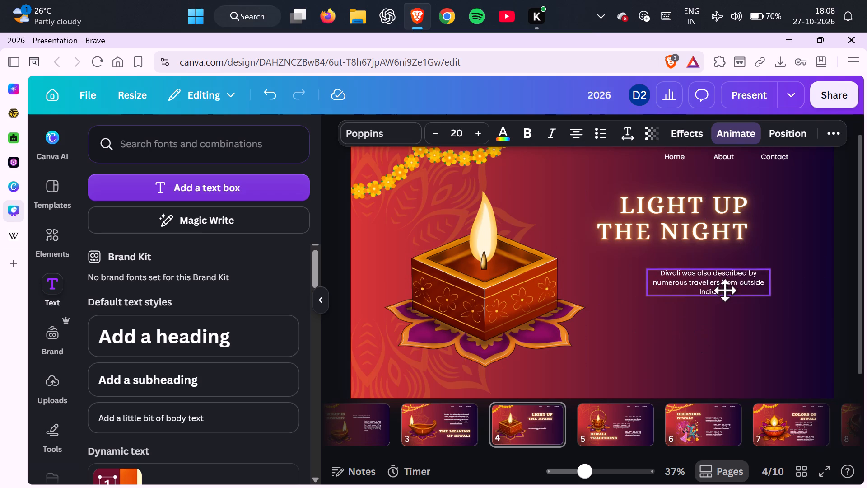
drag(725, 290, 704, 310)
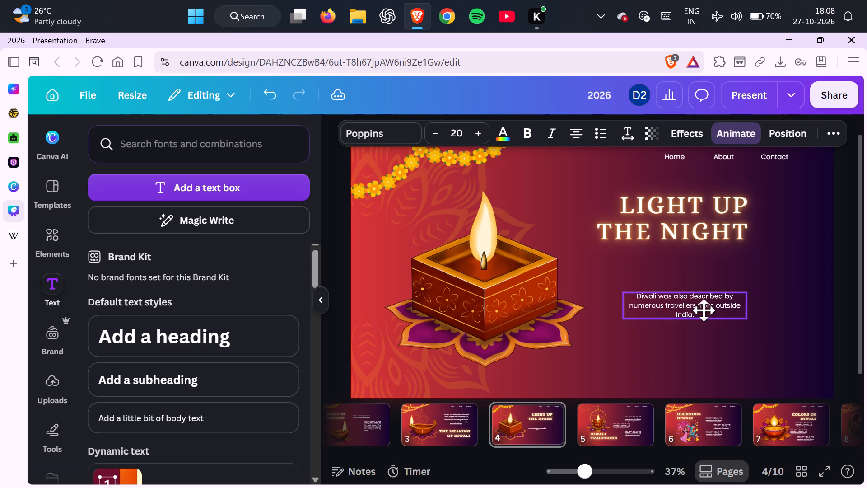
drag(704, 310, 701, 305)
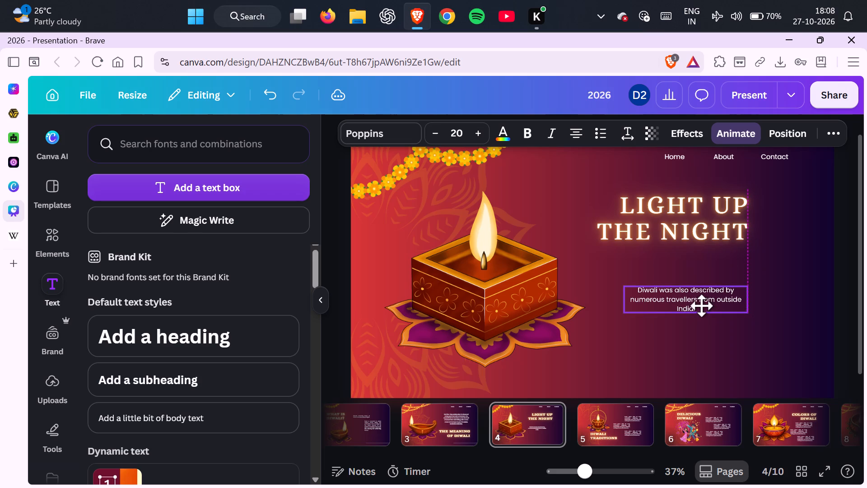
drag(701, 305, 694, 300)
Change "was" to "is" in the travellers sentence on page 4, so it begins "Diwali is also described by".
double_click(662, 286)
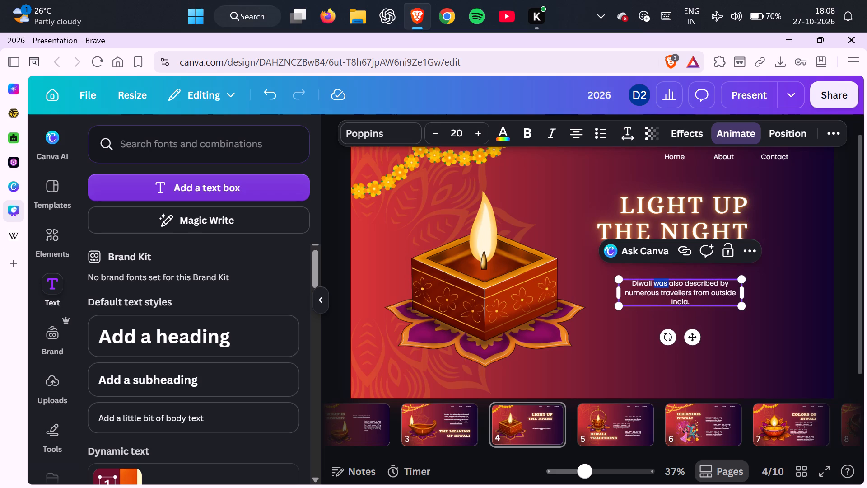
key(o)
key(BackSpace)
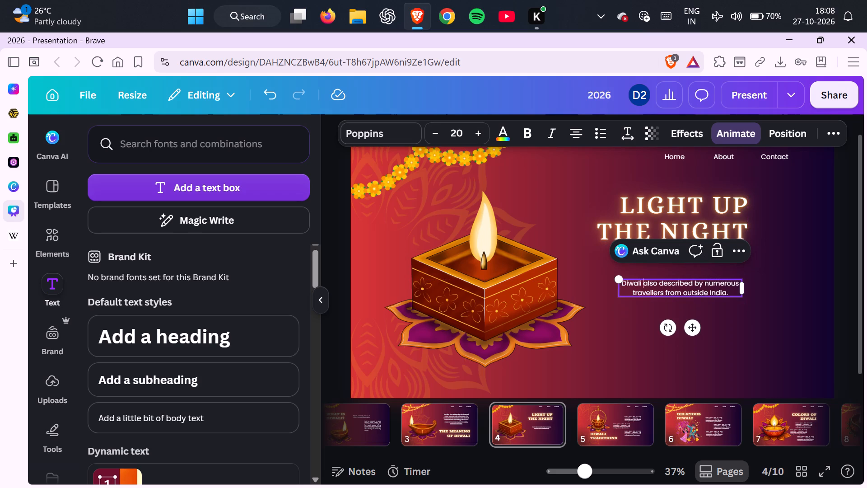
text(is)
key(space)
key(Right)
key(Down)
key(Down)
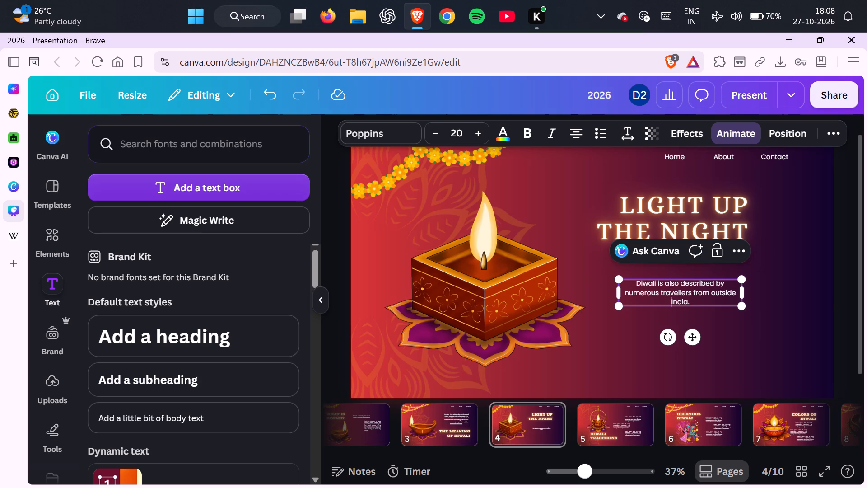
key(Right)
key(Right)
key(Right)
key(Right)
key(Right)
key(Right)
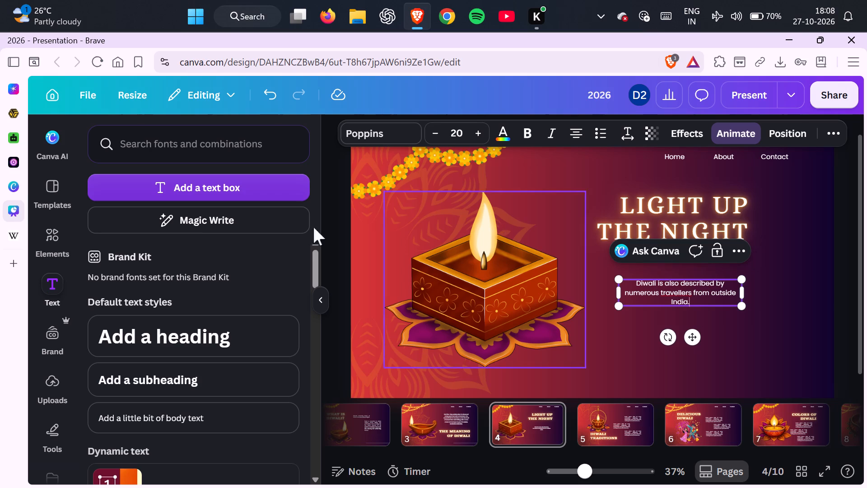
Copy the opening of Wikipedia's Religious significance section, from "The religious significance of Diwali" through "Ravana and his army.", without the closing quotation mark or citation.
click(31, 231)
scroll(522, 295, down, 3)
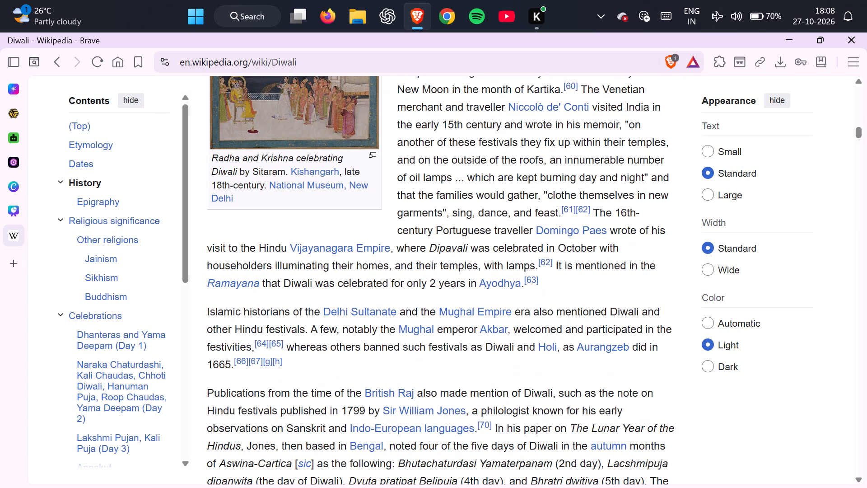
scroll(426, 333, down, 5)
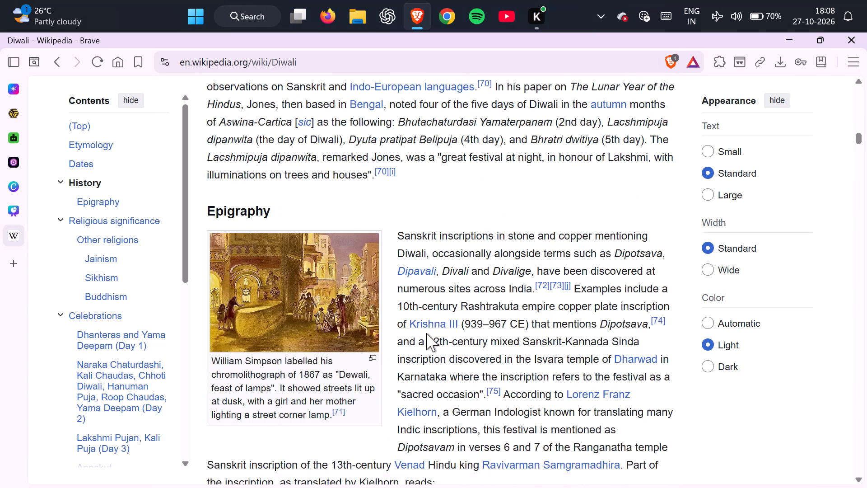
scroll(426, 333, down, 9)
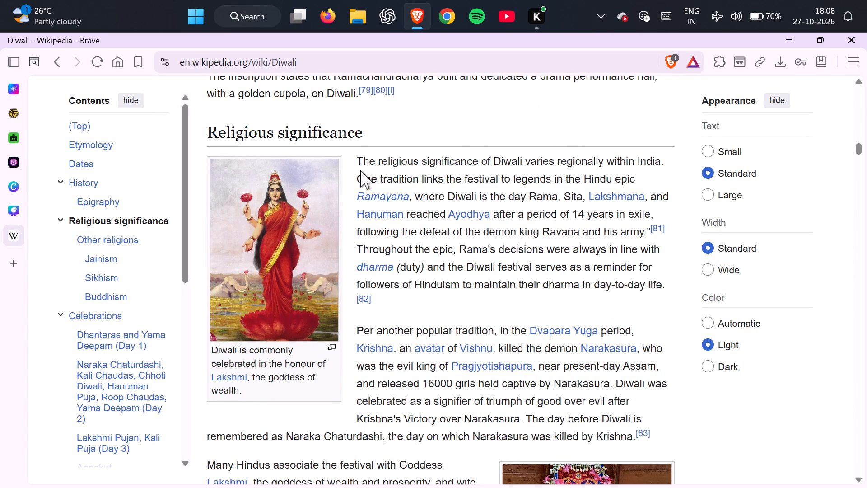
drag(356, 164, 471, 176)
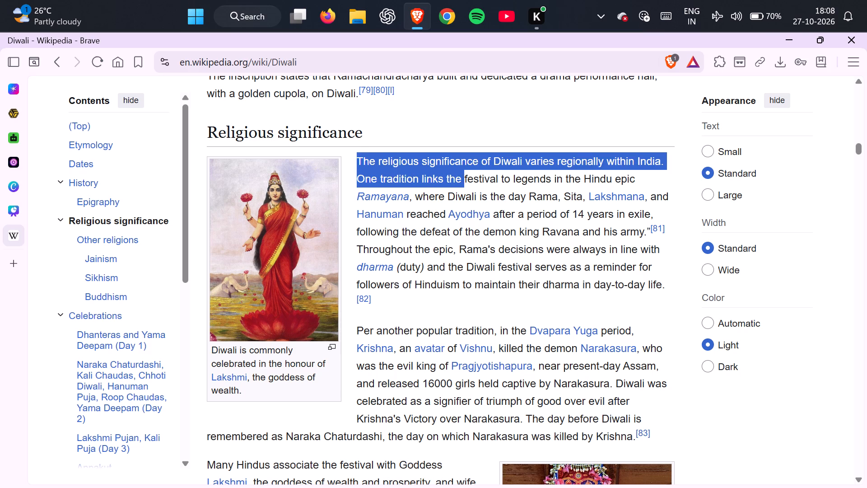
drag(471, 176, 555, 207)
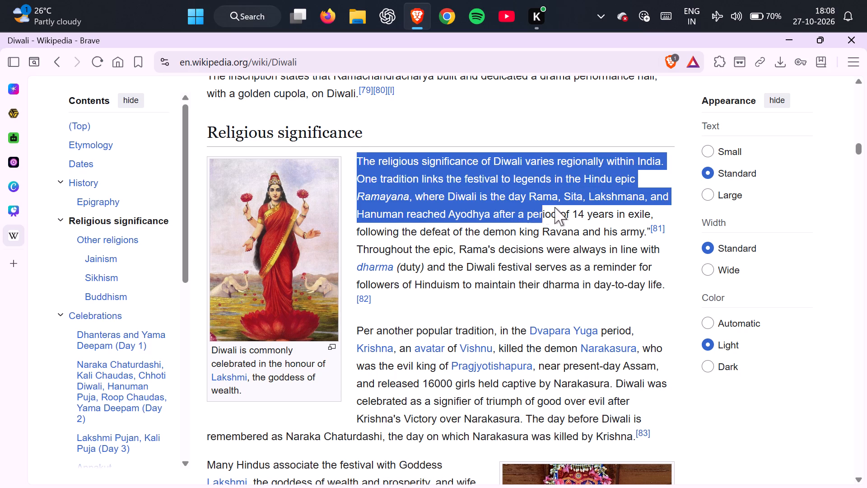
drag(555, 207, 648, 236)
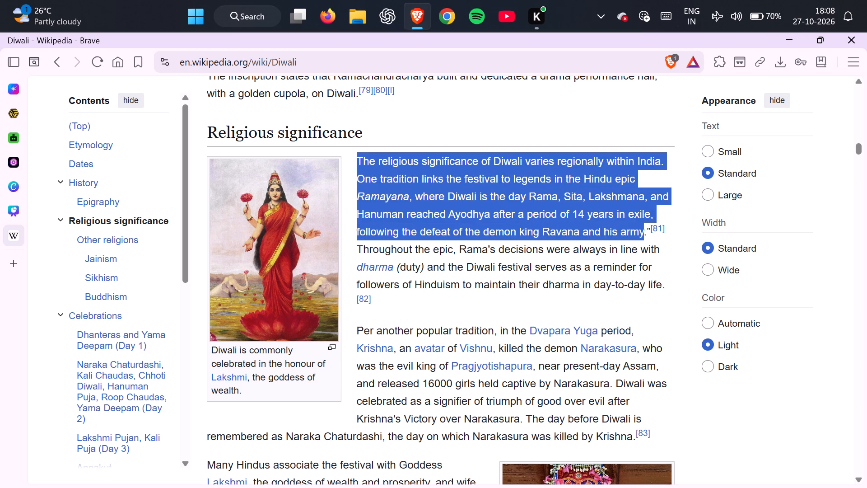
drag(648, 236, 646, 236)
right_click(631, 230)
click(558, 249)
Add another text box to page 4 of the presentation and fill it with the copied religious significance passage.
click(22, 214)
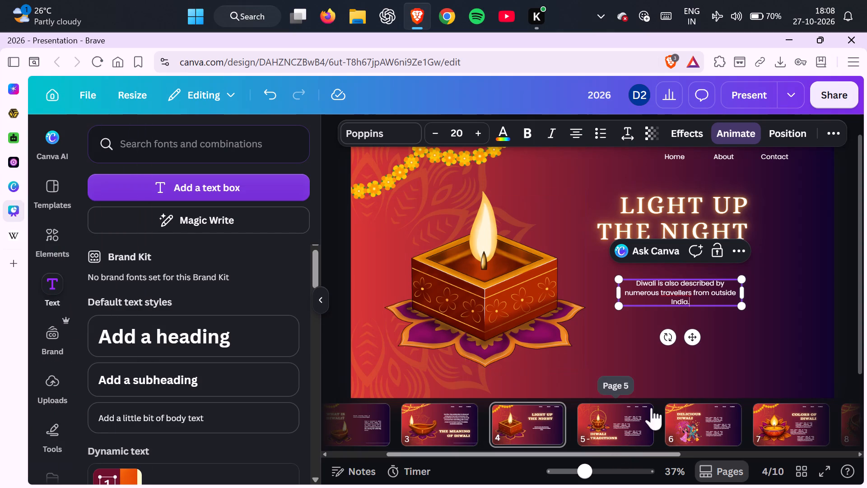
click(616, 426)
click(690, 437)
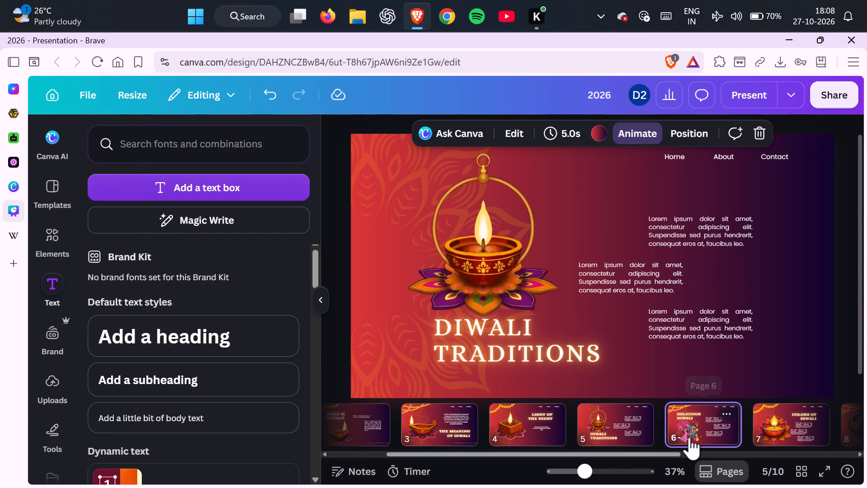
click(502, 439)
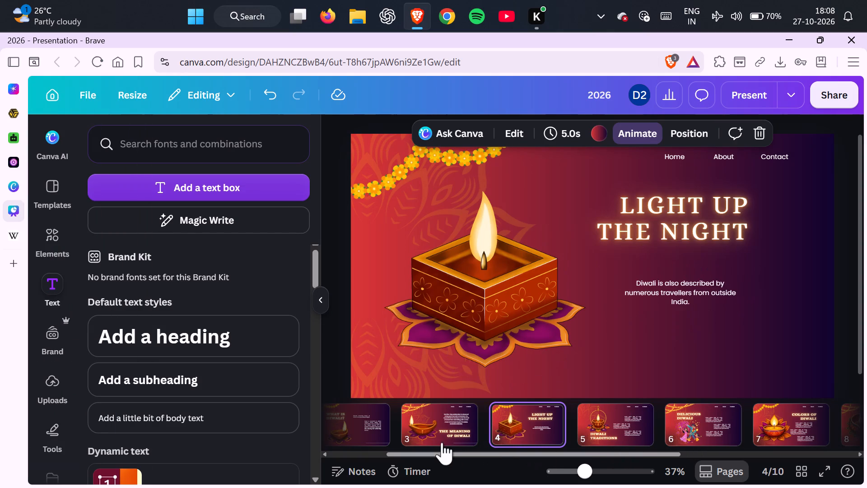
click(204, 194)
key(ctrl+v)
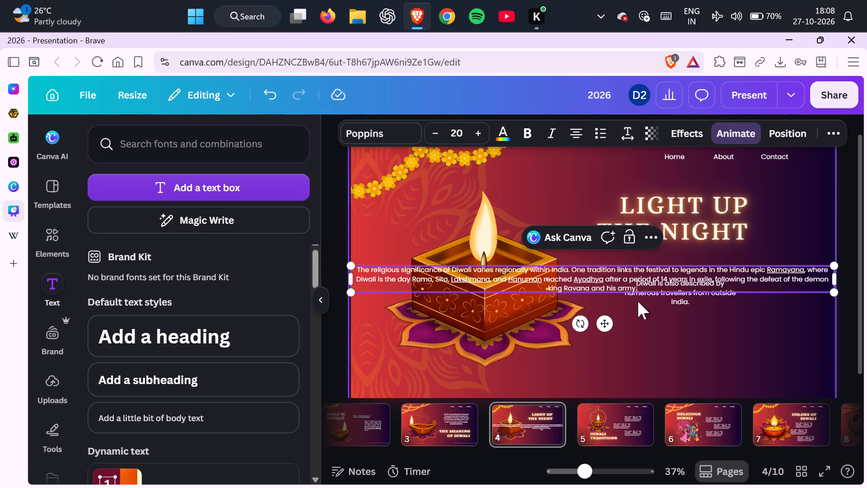
Narrow the religious significance text box to about 695 wide and centre it directly beneath the travellers sentence on page 4.
drag(837, 282, 527, 275)
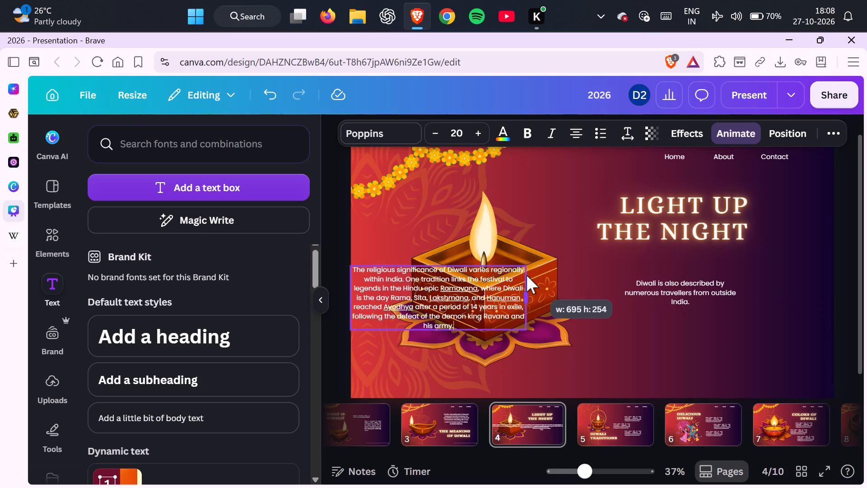
drag(527, 275, 524, 275)
drag(656, 341, 648, 341)
drag(464, 284, 665, 319)
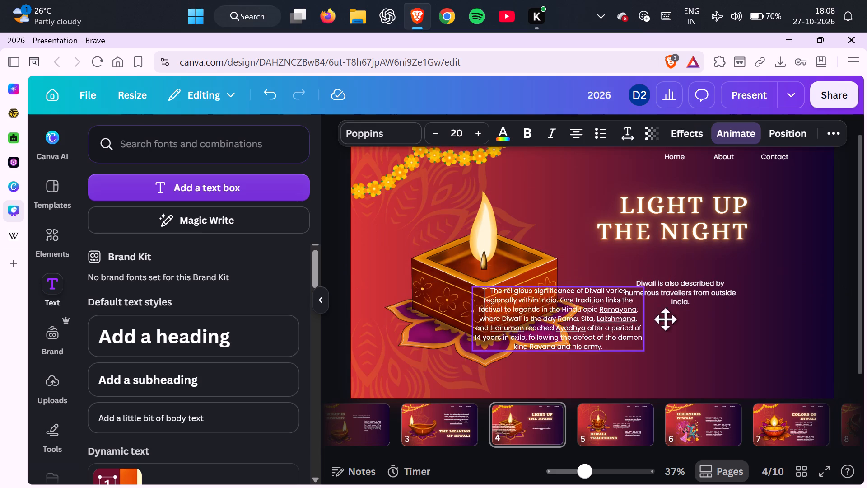
drag(665, 319, 711, 330)
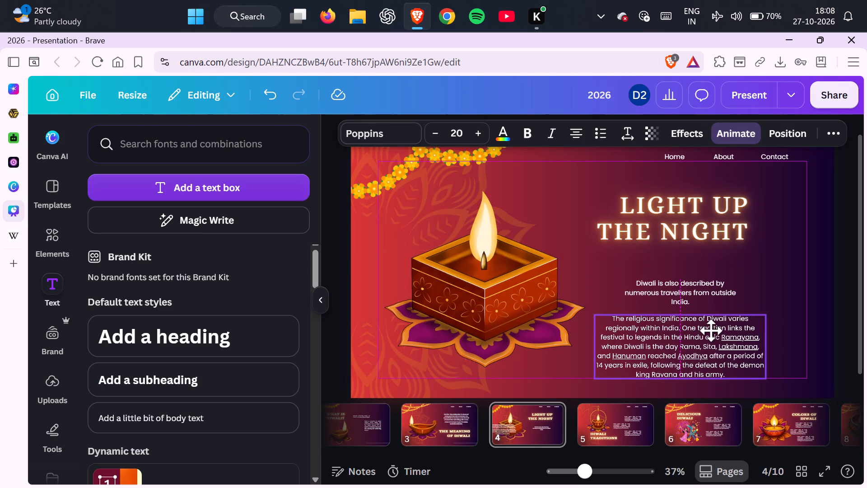
drag(711, 330, 710, 331)
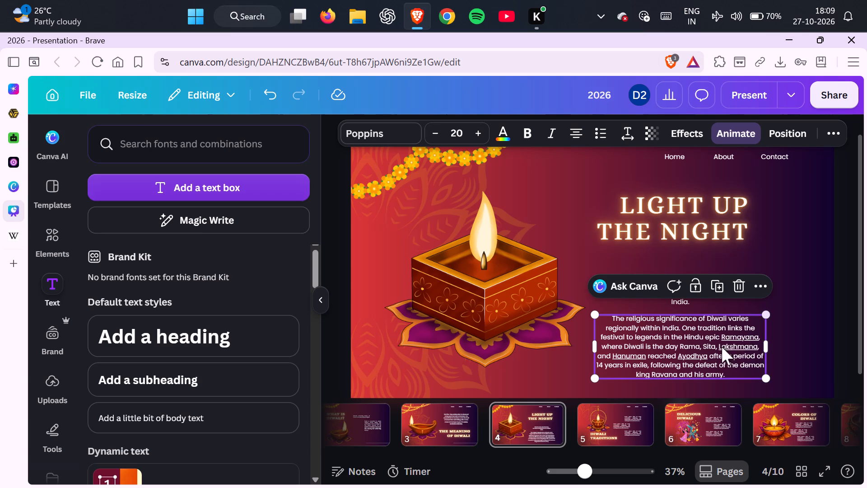
Remove the space before "One tradition" in the religious significance text on page 4.
click(738, 373)
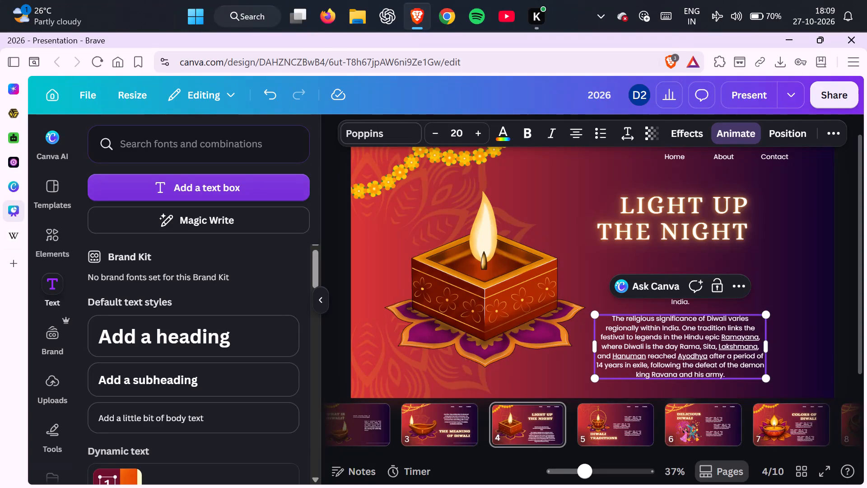
click(683, 330)
key(BackSpace)
drag(778, 323, 782, 318)
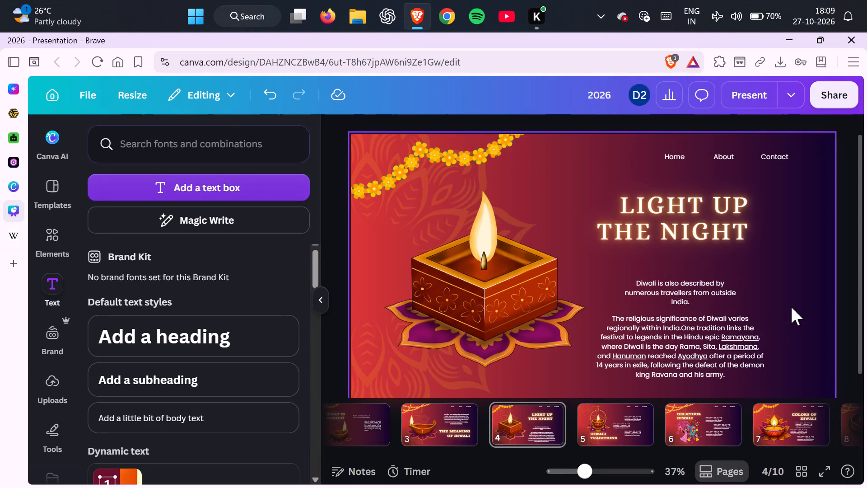
Move the travellers sentence on page 4 slightly higher, leaving a gap between it and the religious significance passage.
scroll(788, 310, down, 2)
drag(701, 267, 701, 262)
click(701, 258)
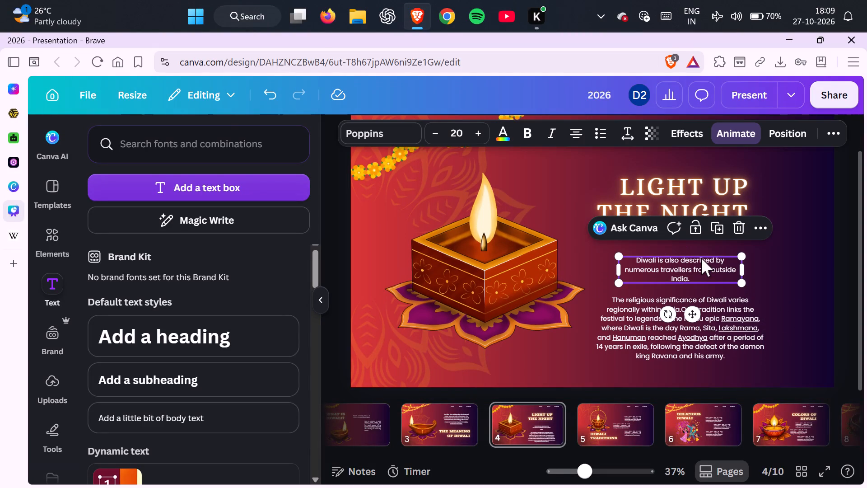
click(701, 257)
click(773, 291)
drag(706, 273, 705, 263)
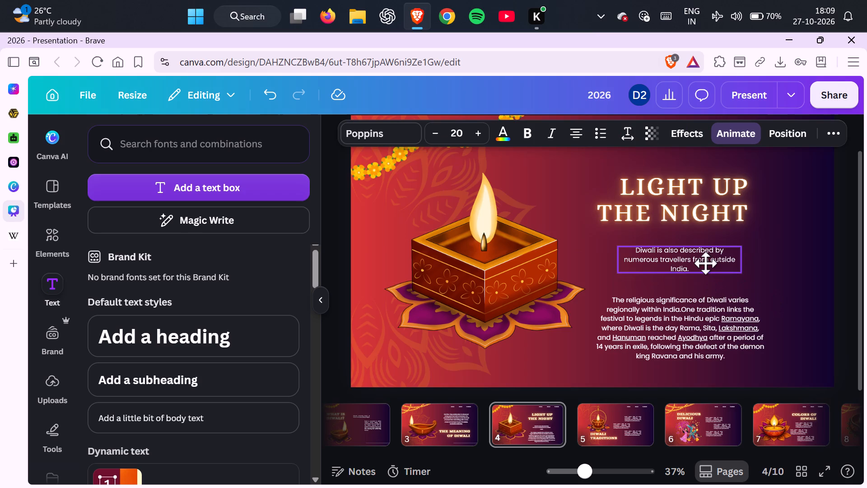
drag(705, 263, 705, 263)
Delete the Home, About and Contact labels from page 4.
scroll(774, 279, up, 1)
click(775, 282)
click(681, 177)
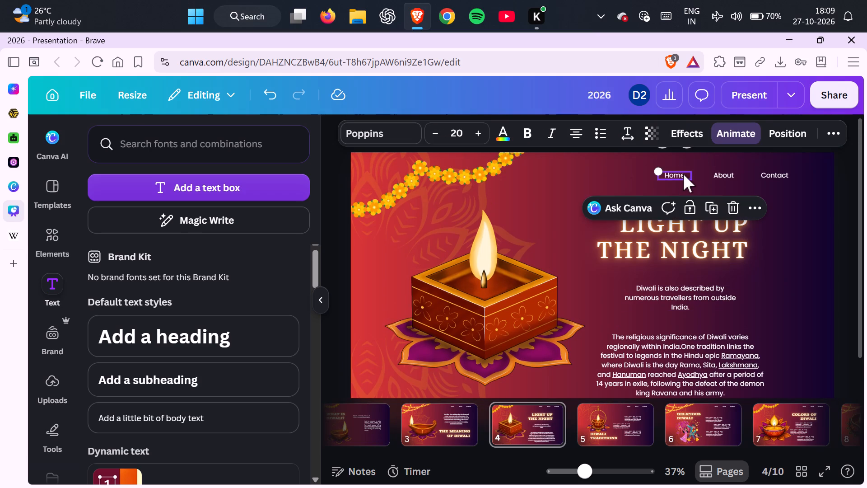
drag(732, 207, 728, 204)
click(730, 171)
click(780, 210)
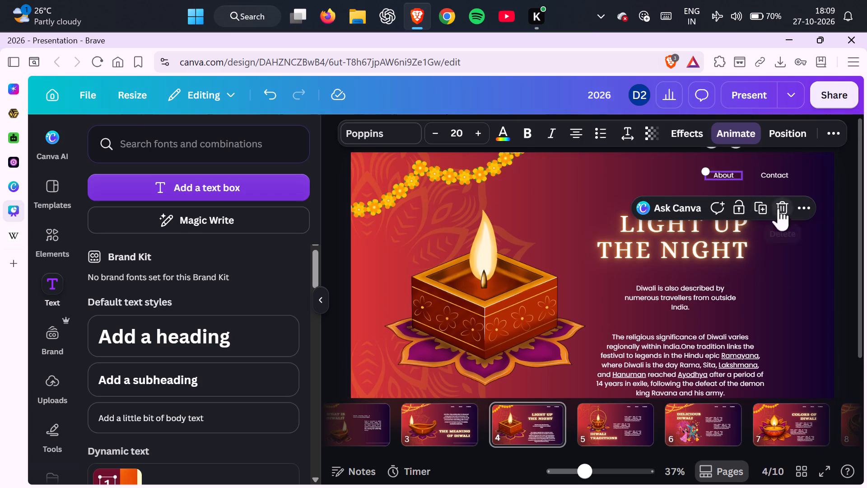
click(777, 176)
click(820, 210)
click(800, 265)
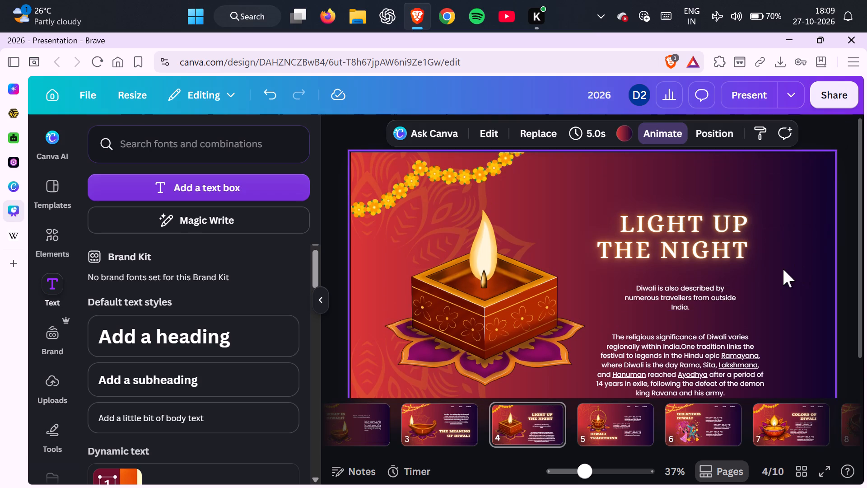
Delete the Home, About and Contact labels from page 5, the Diwali Traditions slide.
scroll(779, 266, down, 2)
double_click(613, 431)
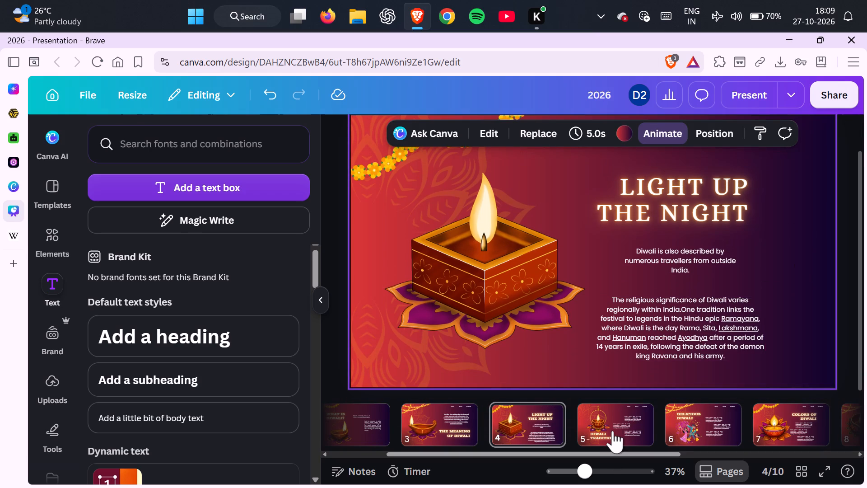
scroll(671, 306, up, 1)
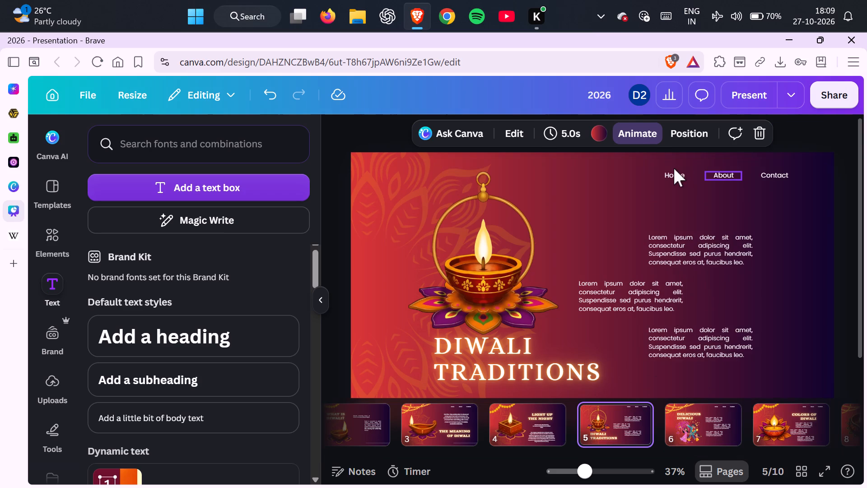
click(673, 172)
click(733, 205)
click(726, 178)
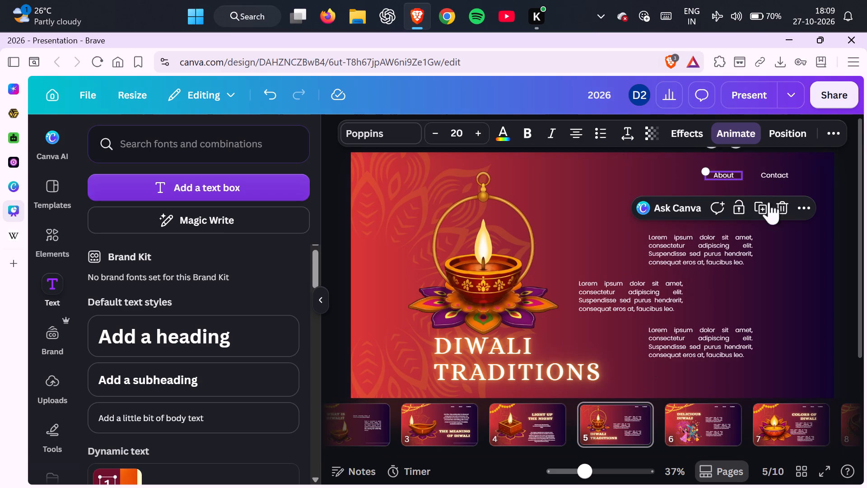
click(780, 205)
click(773, 179)
click(827, 212)
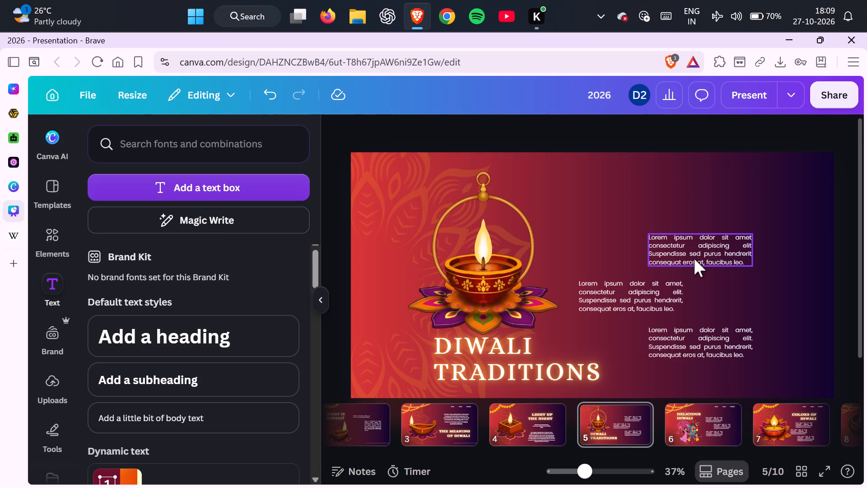
Delete the upper and middle placeholder paragraphs from page 5, keeping only the lowest one.
click(694, 258)
click(764, 203)
click(662, 290)
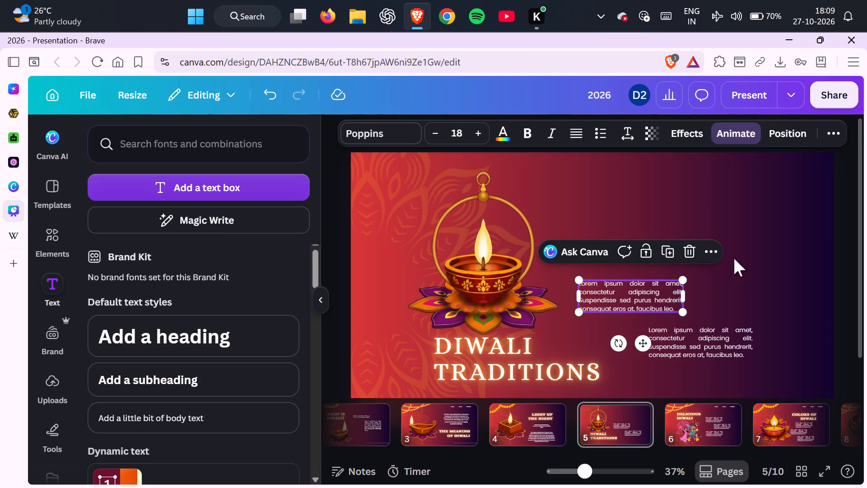
click(684, 252)
Move the remaining placeholder paragraph higher on page 5 and enlarge it to a text size of 25.5.
drag(704, 339, 674, 222)
drag(722, 244, 758, 284)
Replace the placeholder text with "On the day of deepawali,all houses are lit with diyas,garlands and prayers are done for different gods.".
double_click(739, 245)
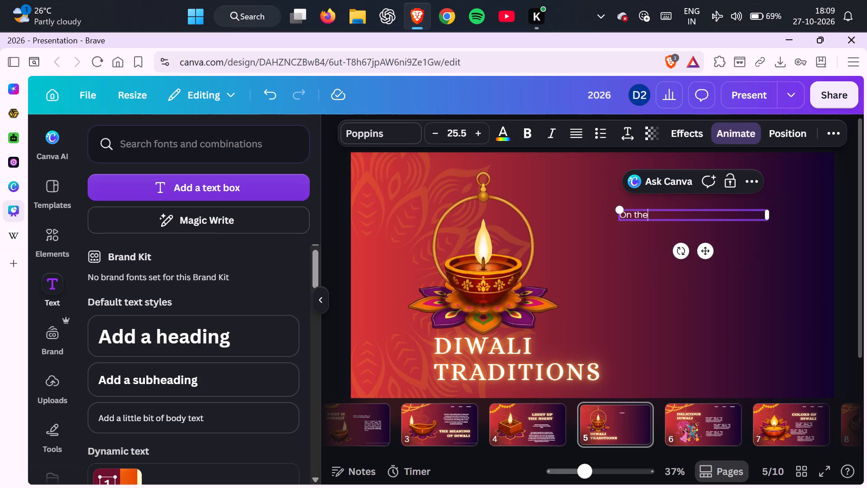
text(day)
key(space)
key(o)
text(f deepa)
text(wali)
text(,all houses are lit)
key(space)
text(with diyas)
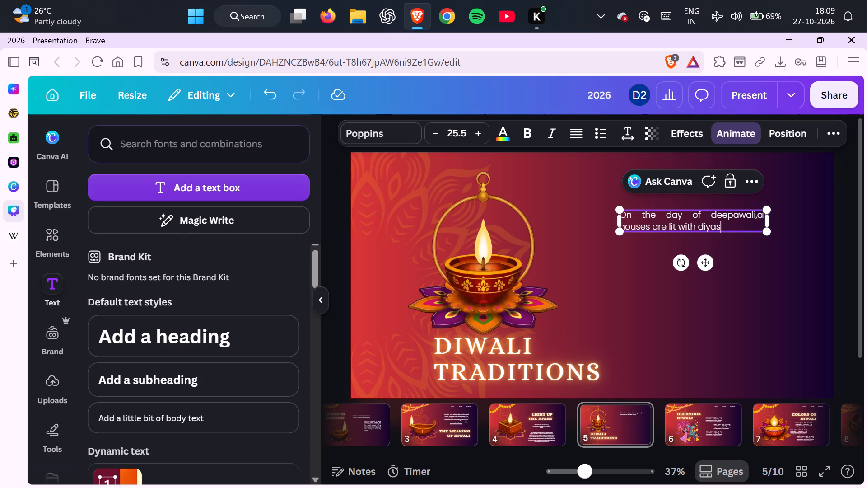
text(,garlands and prayers are done)
key(space)
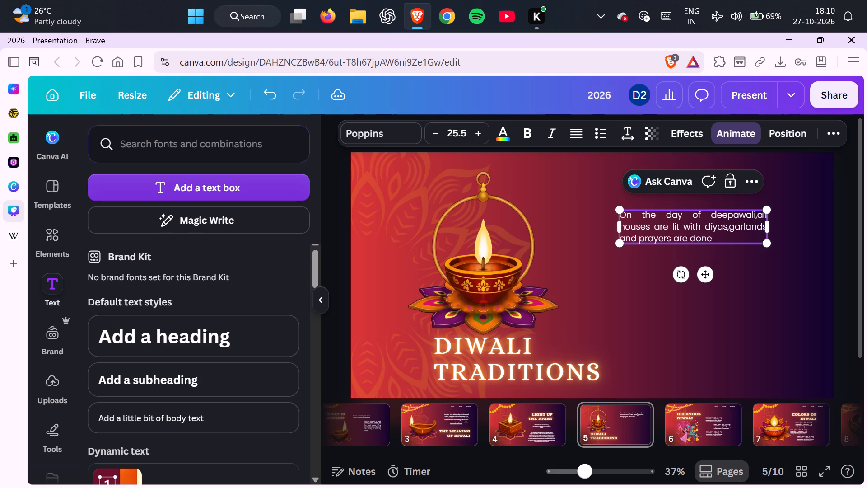
text(for)
key(space)
key(BackSpace)
key(BackSpace)
key(BackSpace)
key(BackSpace)
text(for different gods)
key(period)
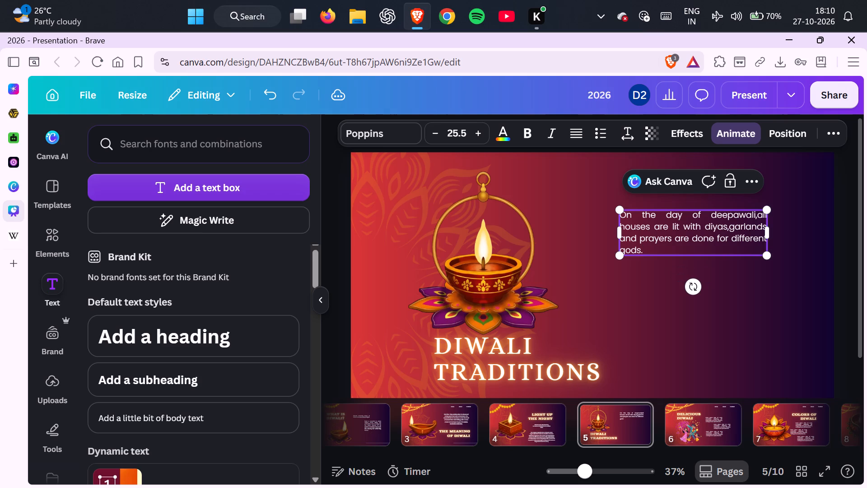
Continue the page 5 paragraph with "Tasty food is cooked at homes followed by cracking firecrackers at night time after puja and dinner.".
text(asty)
key(space)
text(food is cooked)
key(space)
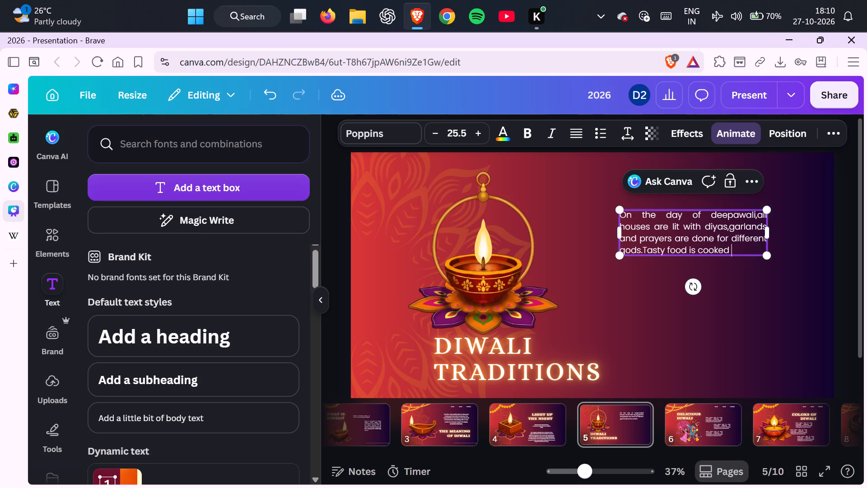
text(at)
key(space)
text(homes)
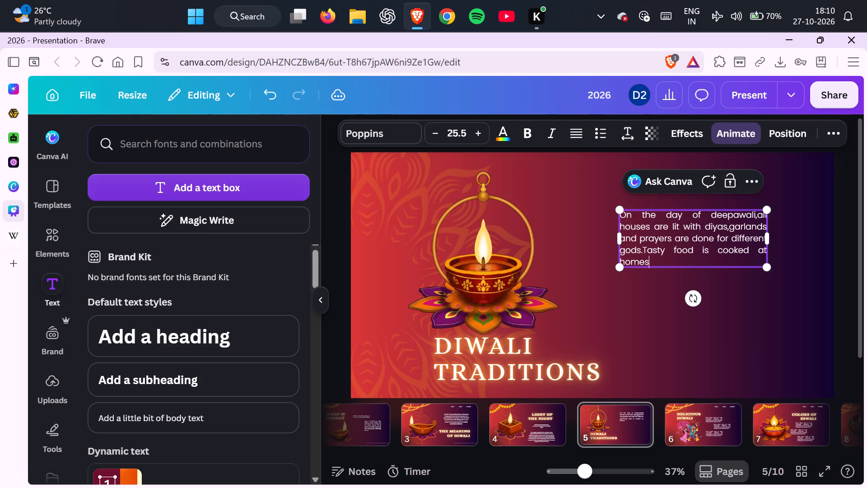
key(space)
text(followed by)
key(space)
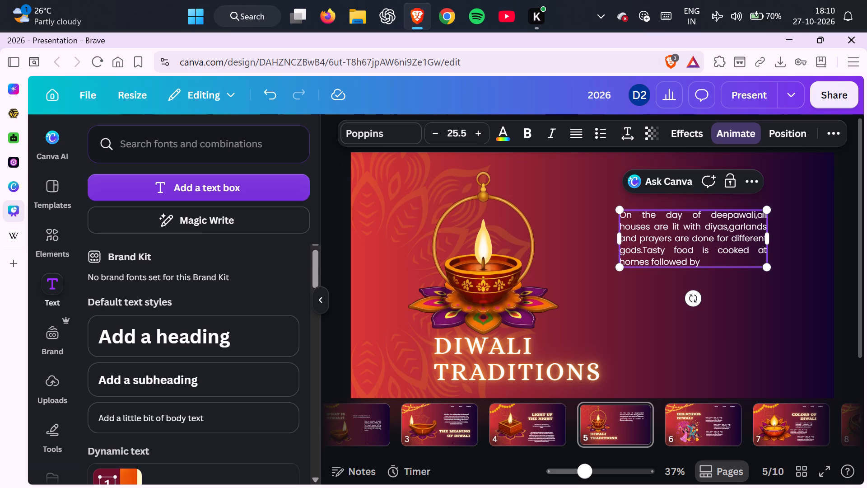
text(cracking firecrackers)
key(space)
text(at)
key(space)
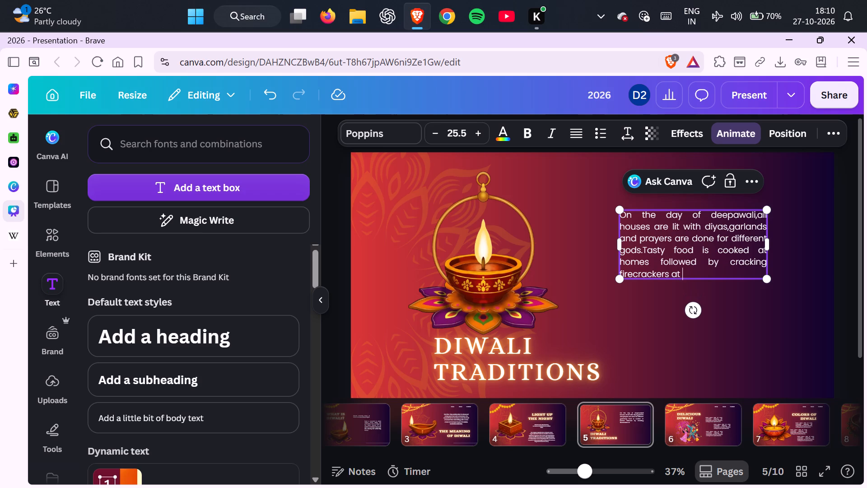
text(night time after)
key(space)
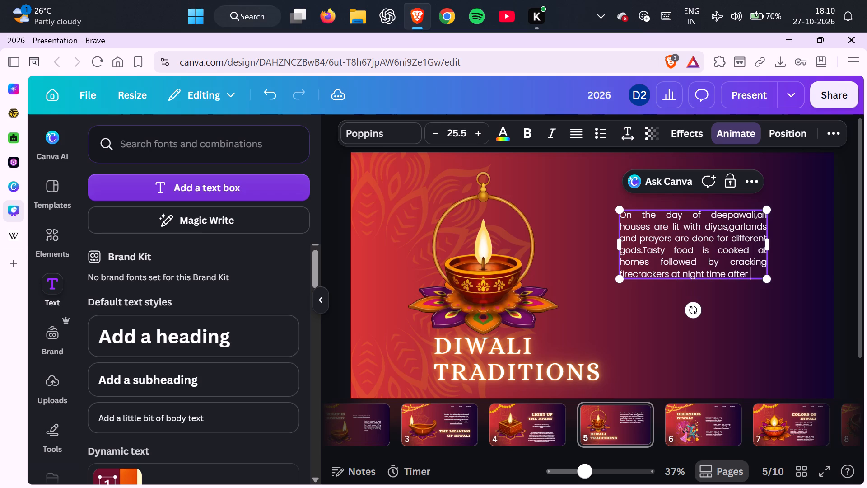
text(puja and dinner)
key(period)
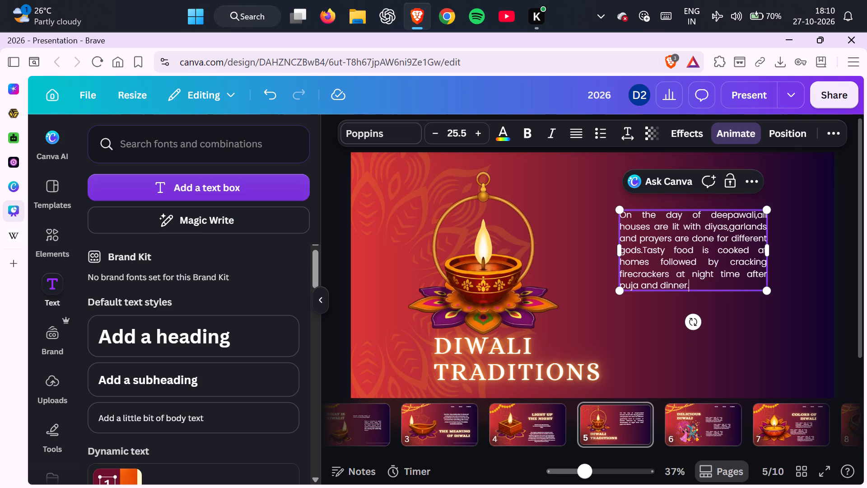
text(t is a festival in which every)
key(space)
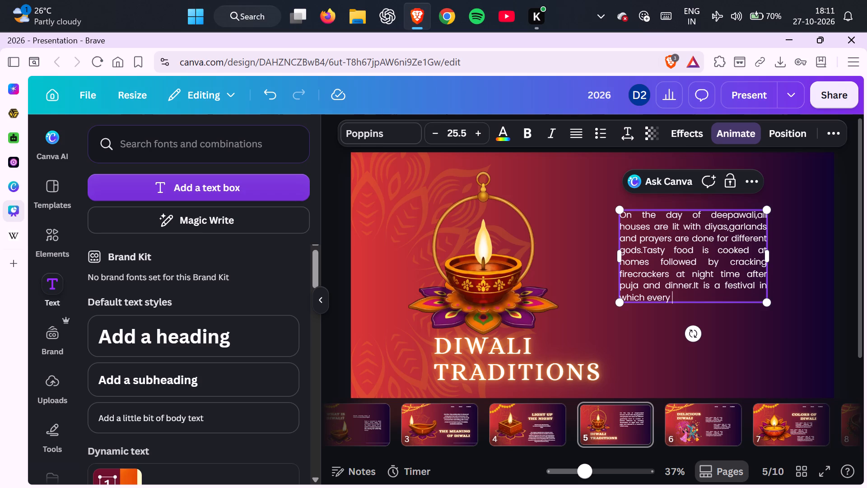
text(fa)
text(mily members come together)
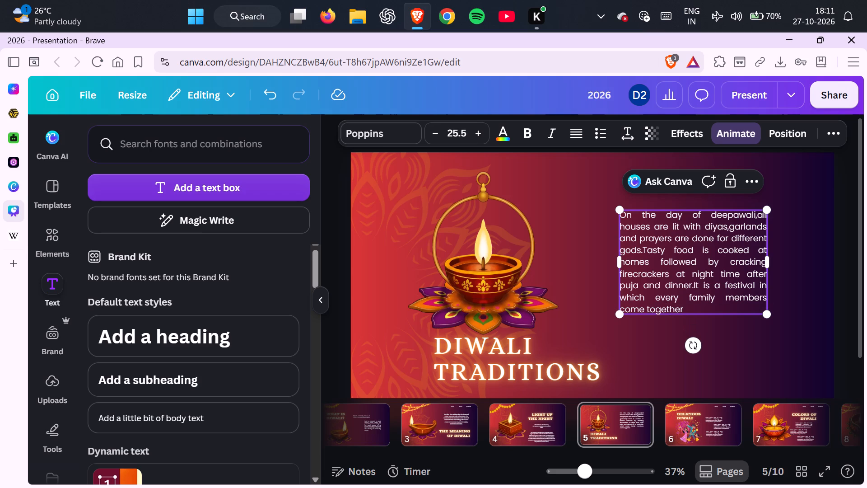
text(,celebrate)
key(space)
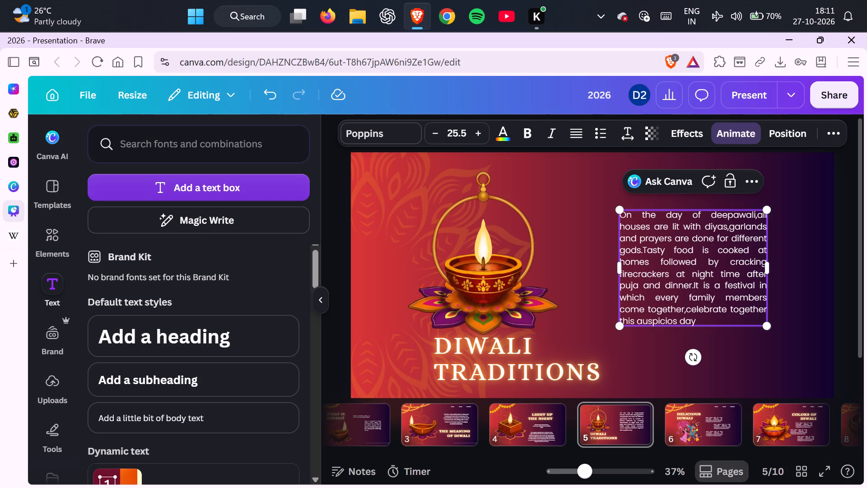
key(BackSpace)
key(period)
Shift the completed Diwali Traditions paragraph slightly higher and closer to the right edge of page 5.
scroll(766, 249, down, 2)
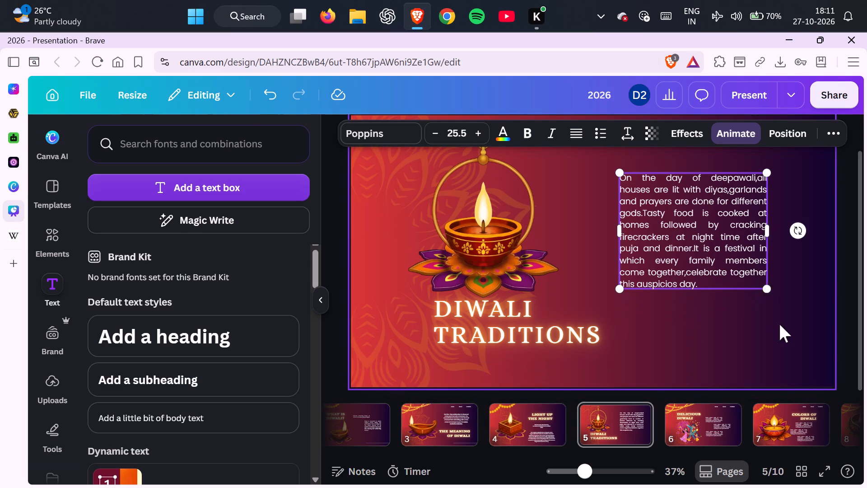
click(779, 324)
scroll(797, 293, up, 1)
drag(736, 290, 743, 274)
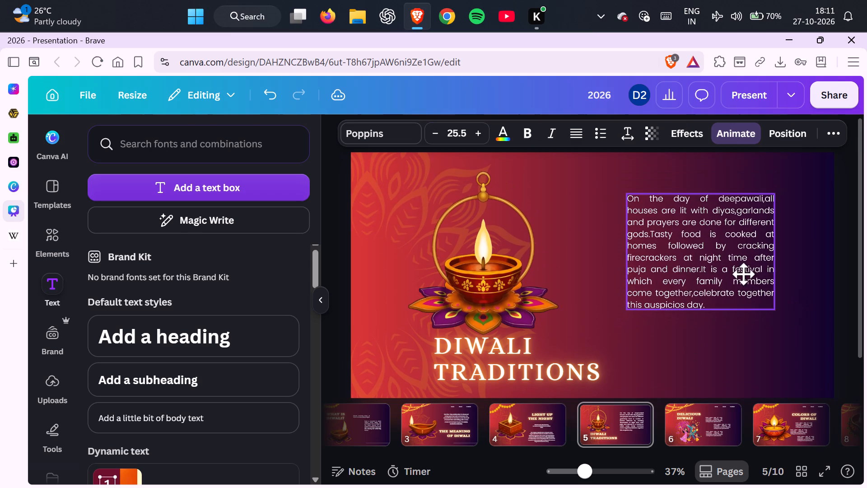
drag(743, 274, 744, 274)
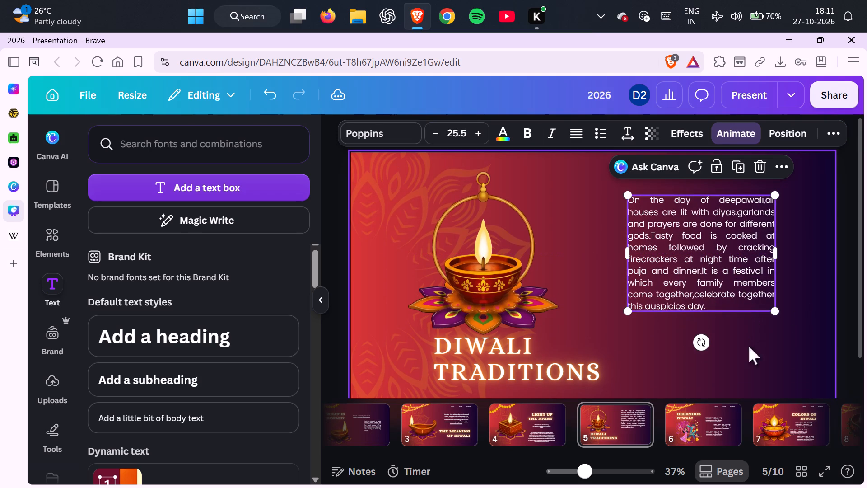
Reopen the 2026 presentation from the recent designs on the Canva home page.
click(718, 429)
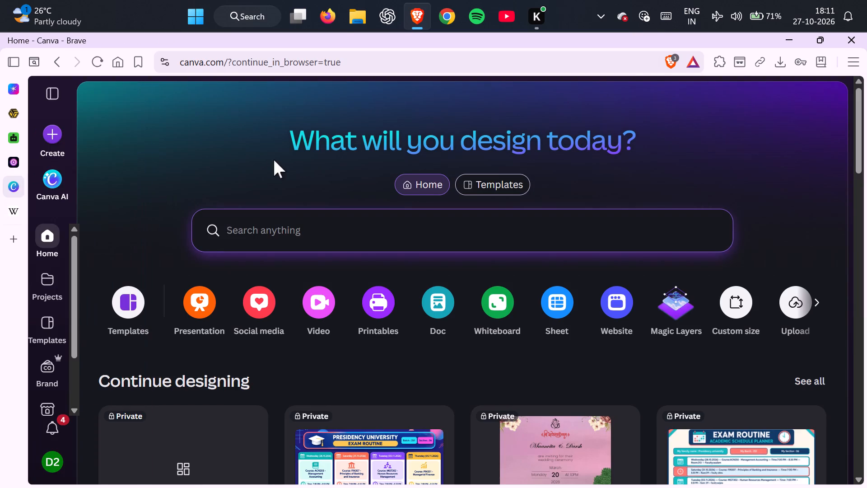
scroll(294, 250, down, 2)
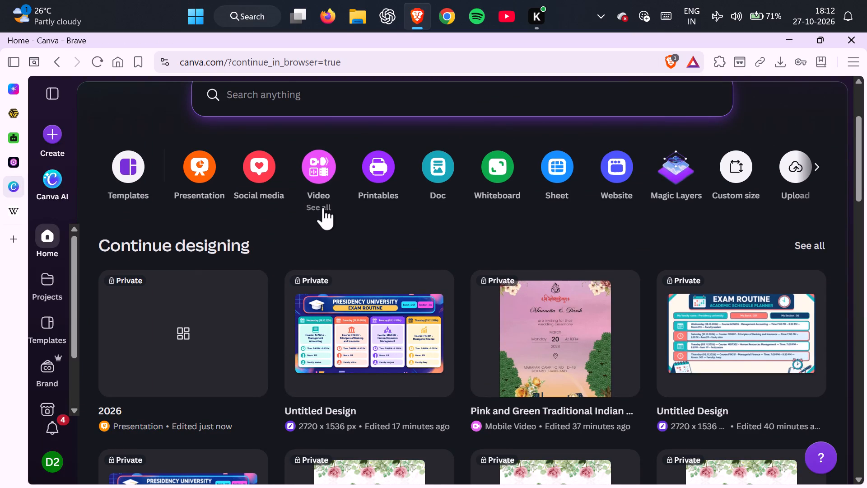
scroll(324, 208, down, 3)
scroll(325, 210, up, 1)
scroll(326, 211, down, 3)
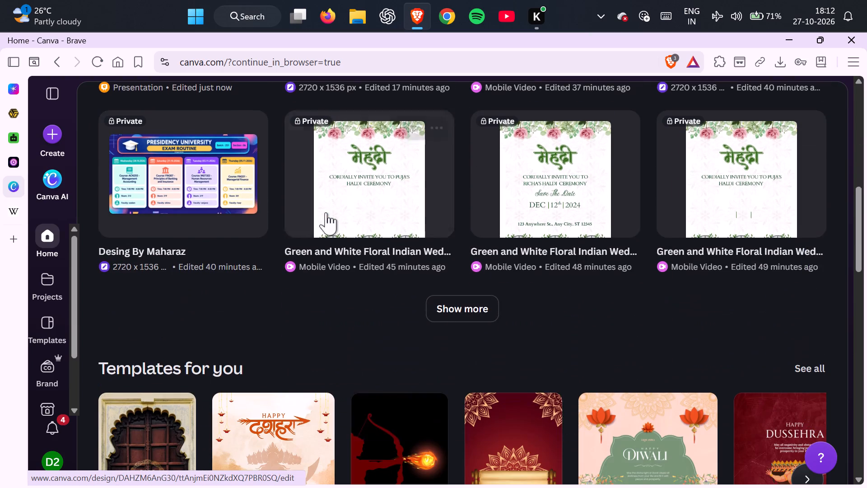
scroll(326, 212, down, 6)
scroll(326, 213, up, 5)
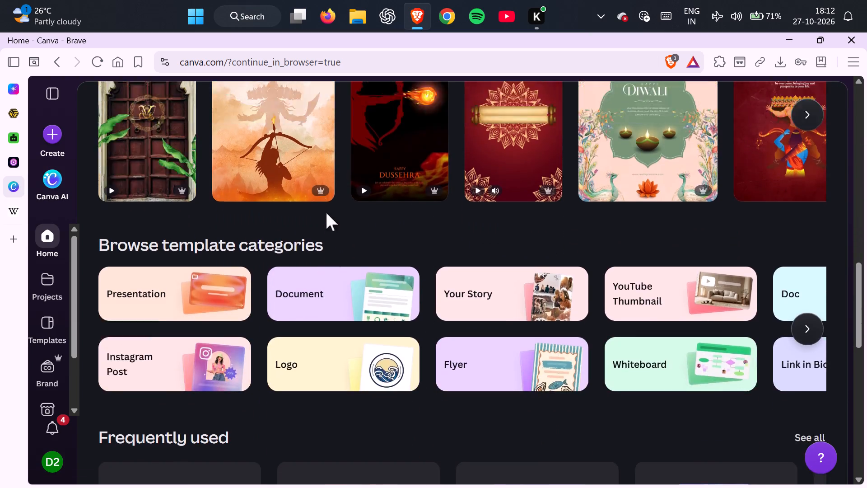
click(463, 245)
scroll(469, 279, up, 4)
scroll(469, 280, down, 1)
scroll(469, 280, up, 3)
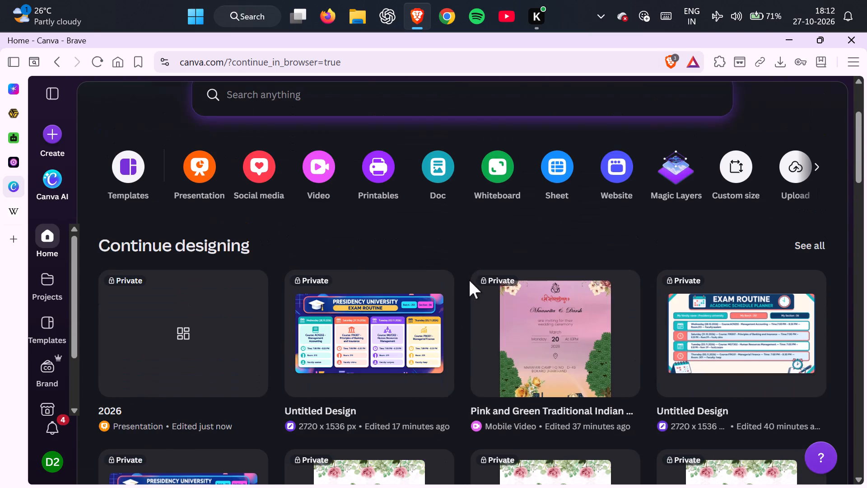
click(187, 351)
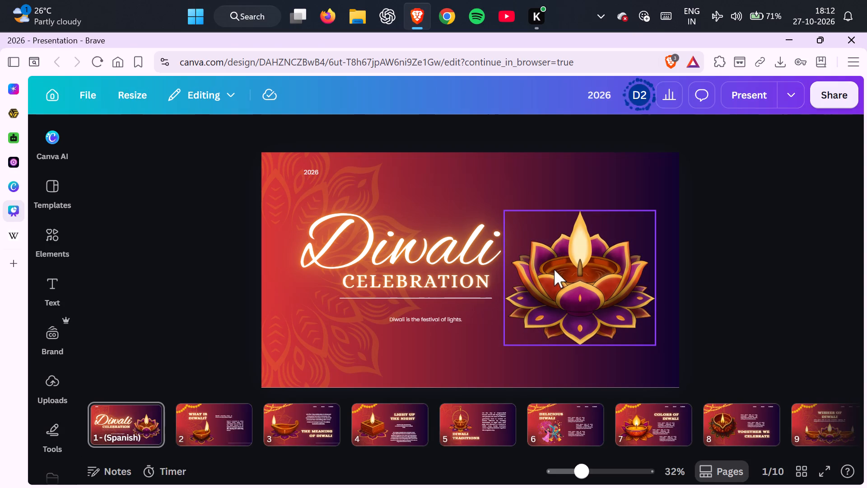
Delete the Home, About and Contact labels from page 6, Delicious Diwali.
click(464, 420)
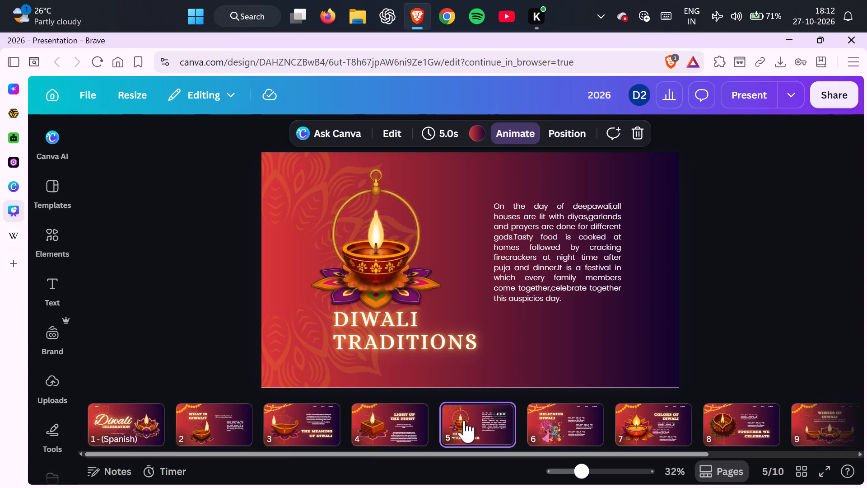
double_click(543, 419)
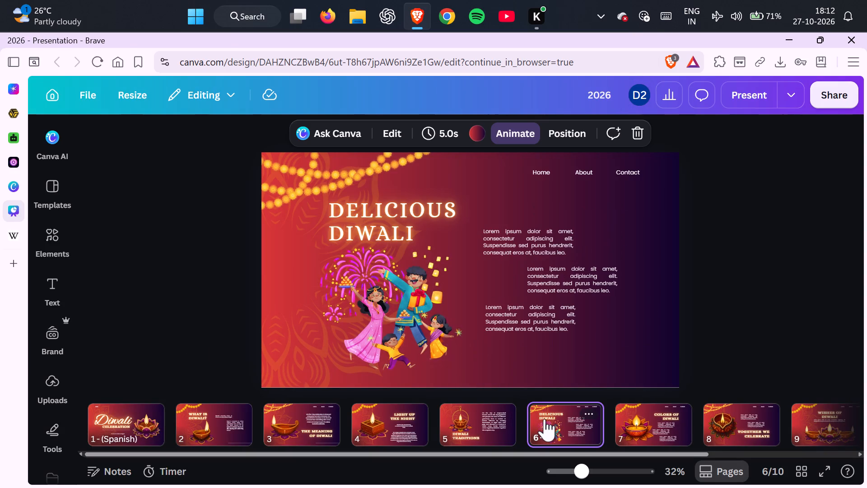
click(585, 476)
scroll(619, 346, up, 1)
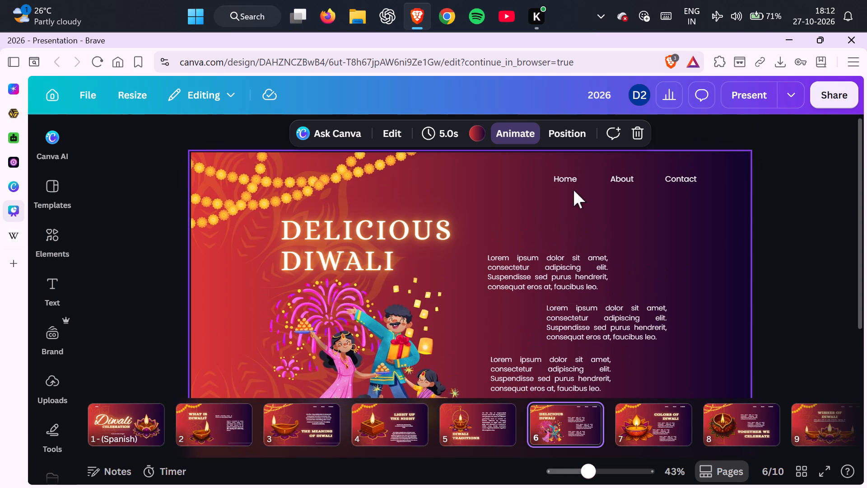
click(571, 177)
right_click(586, 204)
click(616, 211)
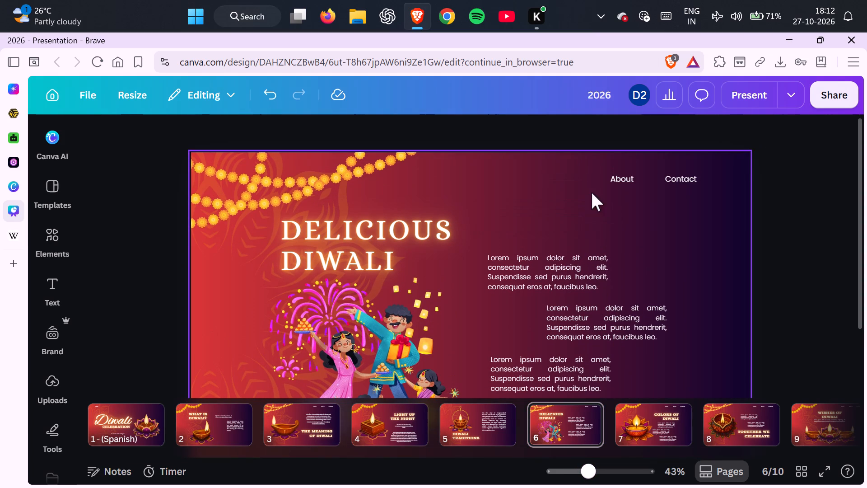
click(621, 183)
click(684, 211)
click(685, 183)
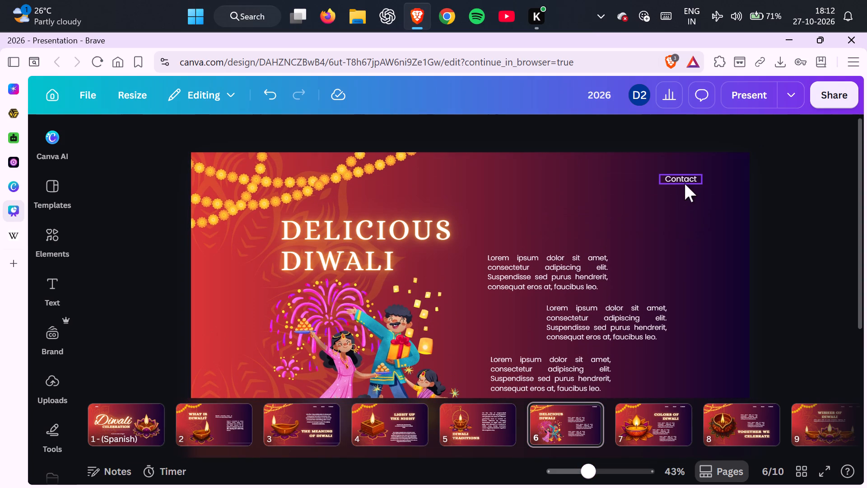
click(735, 216)
click(569, 285)
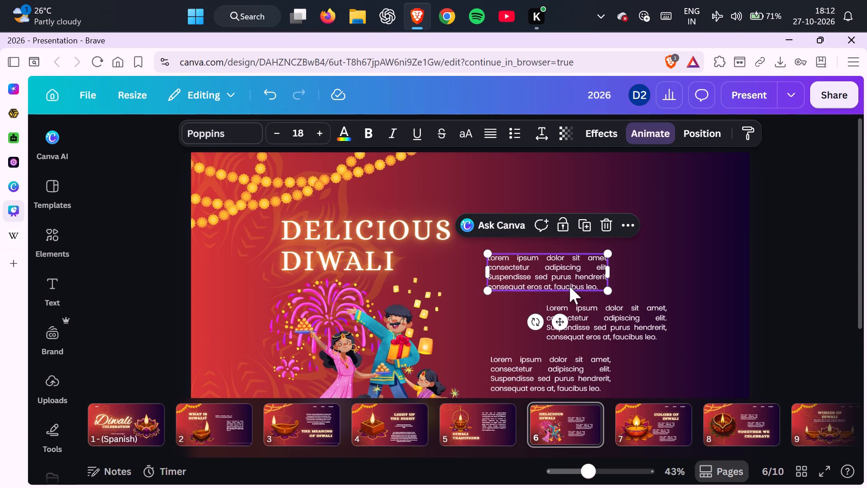
click(603, 232)
double_click(619, 307)
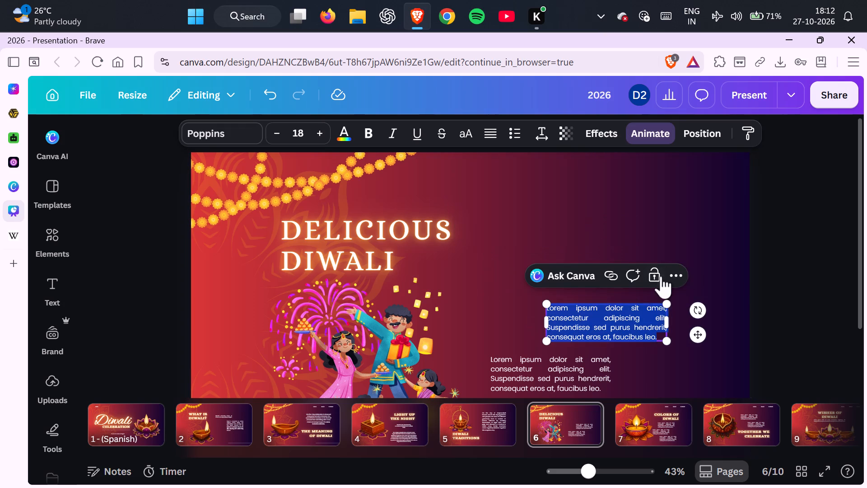
drag(713, 370, 708, 370)
click(601, 381)
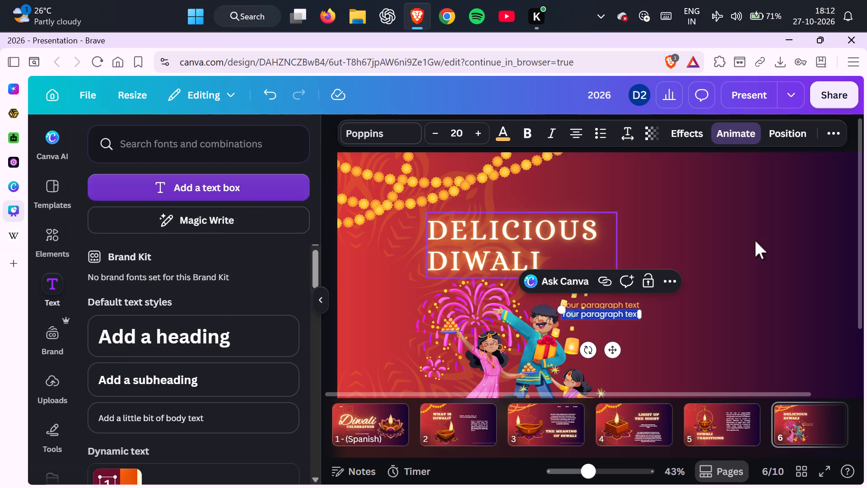
double_click(732, 322)
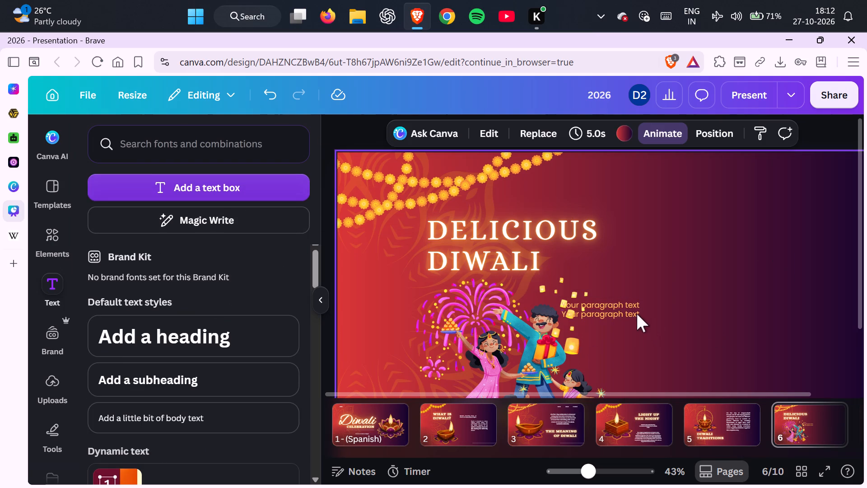
drag(632, 311, 771, 250)
drag(598, 303, 661, 311)
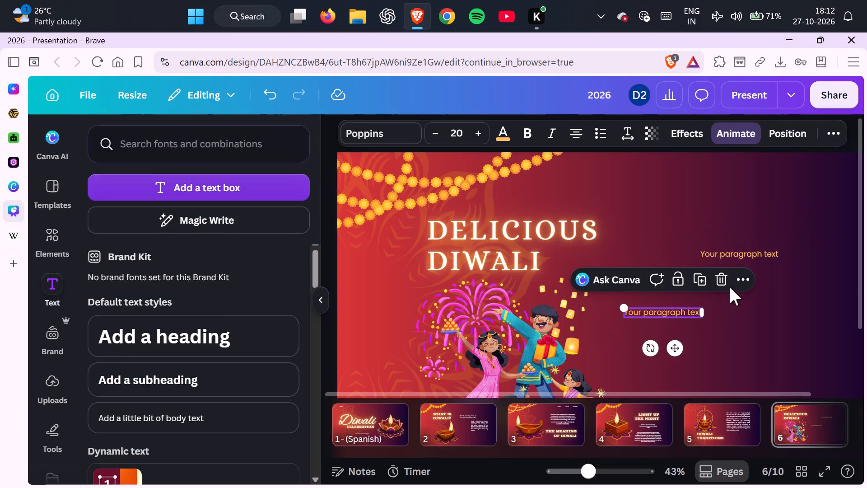
click(713, 276)
Fill the new text box on page 6 with "Many different types of sweets are m ade at home or b rought from sweet shops.".
click(738, 256)
triple_click(738, 256)
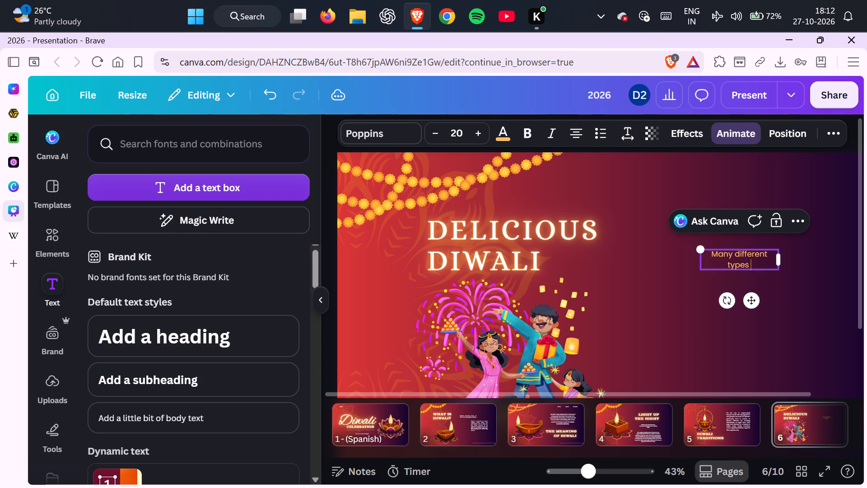
text(of sweets are m ade at home or b rought)
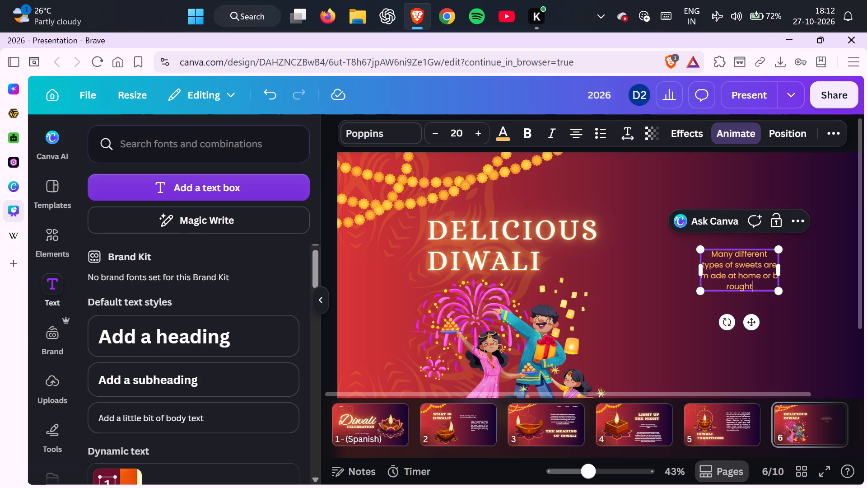
key(space)
text(from)
key(space)
text(sweet shops)
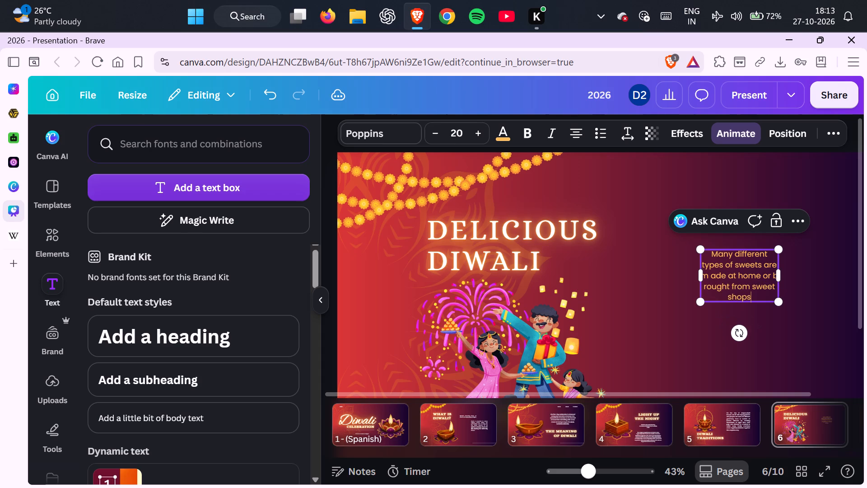
key(period)
Append "Including famous sweets like- kaju katli,dhoda,milk cake,rasgulla,gulab jamun etc." to the sweets text on page 6.
text(ncluding)
key(space)
text(famous)
key(space)
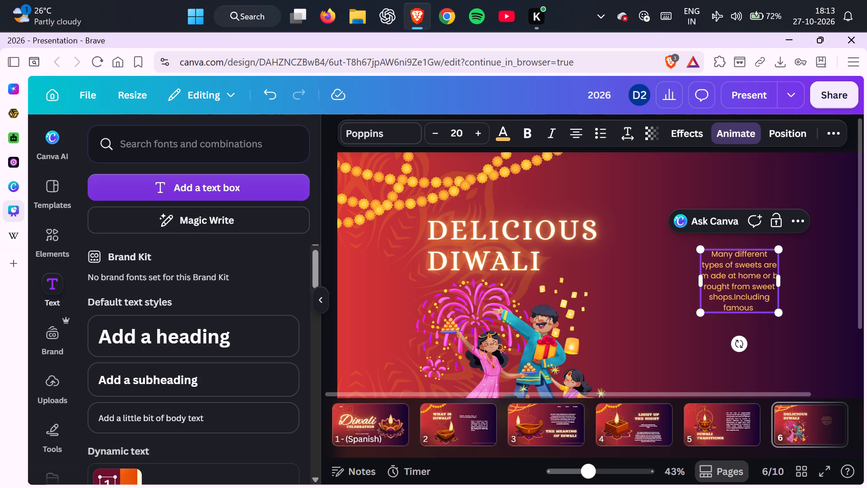
text(sweets like-)
key(space)
text(kaju katli)
text(,dhoda)
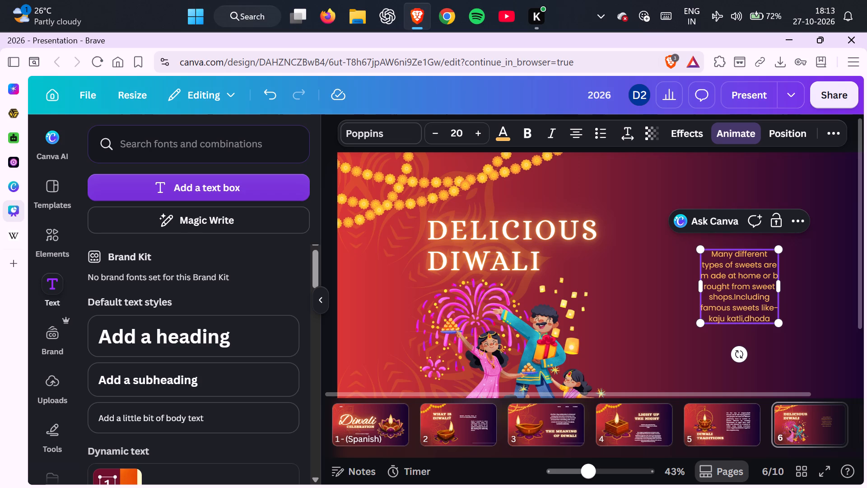
text(,milk cake,rasgulla,gulab jamun)
key(space)
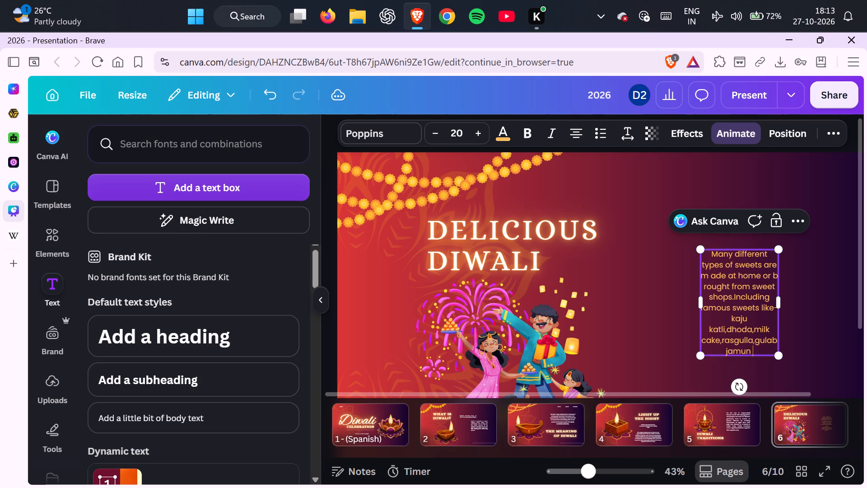
text(etc)
key(period)
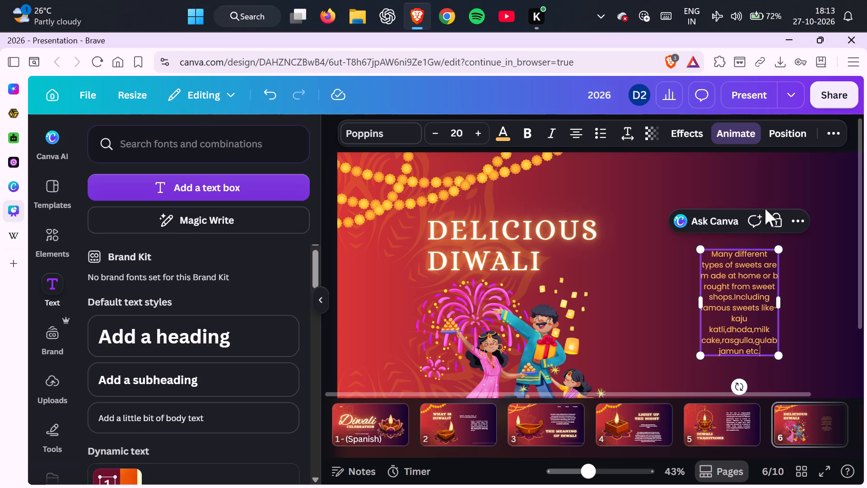
Widen the sweets text box on page 6 and enlarge its text to size 24.5.
drag(780, 297, 828, 295)
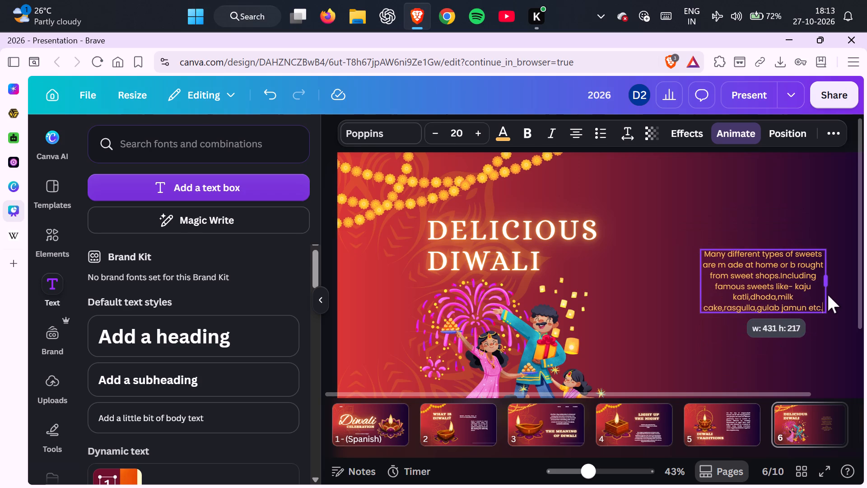
drag(828, 295, 831, 296)
click(818, 347)
drag(778, 281, 775, 278)
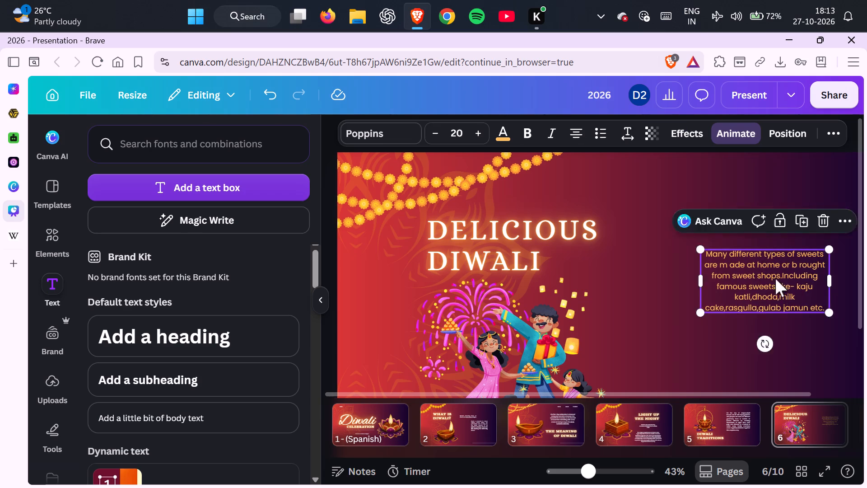
drag(775, 278, 750, 256)
drag(801, 290, 825, 313)
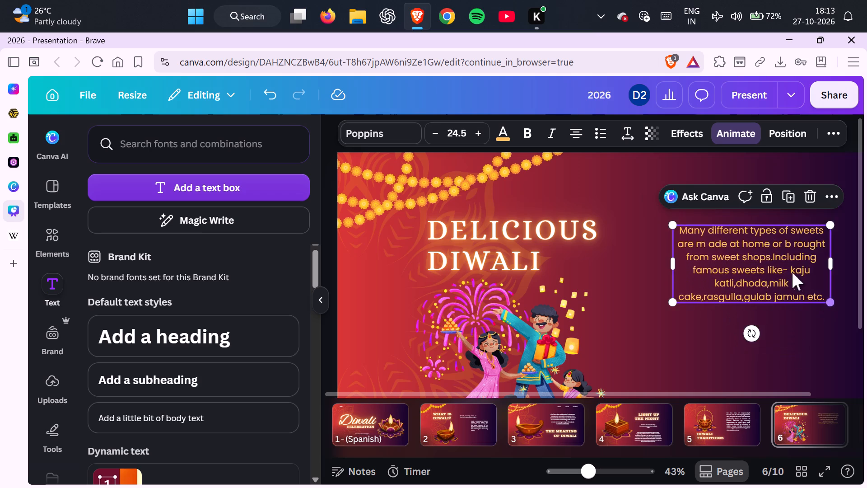
Reposition the sweets text box in the empty area beside the Delicious Diwali title on page 6.
drag(774, 257, 763, 269)
scroll(757, 265, down, 2)
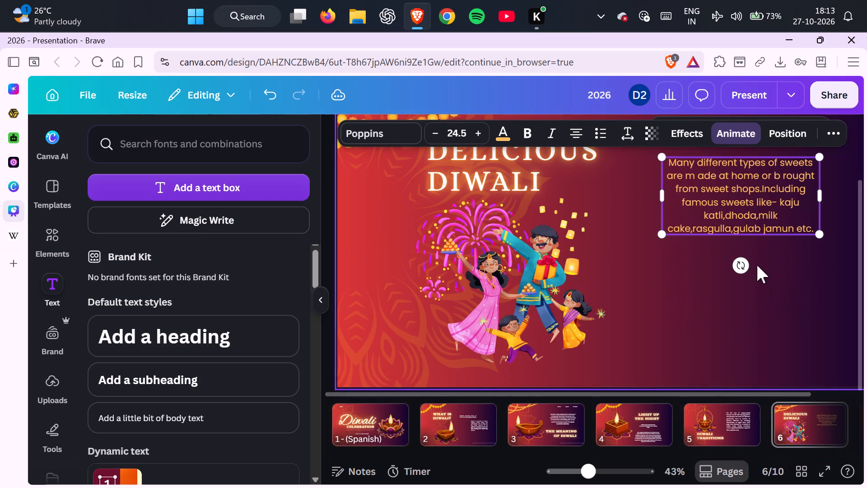
scroll(757, 267, up, 1)
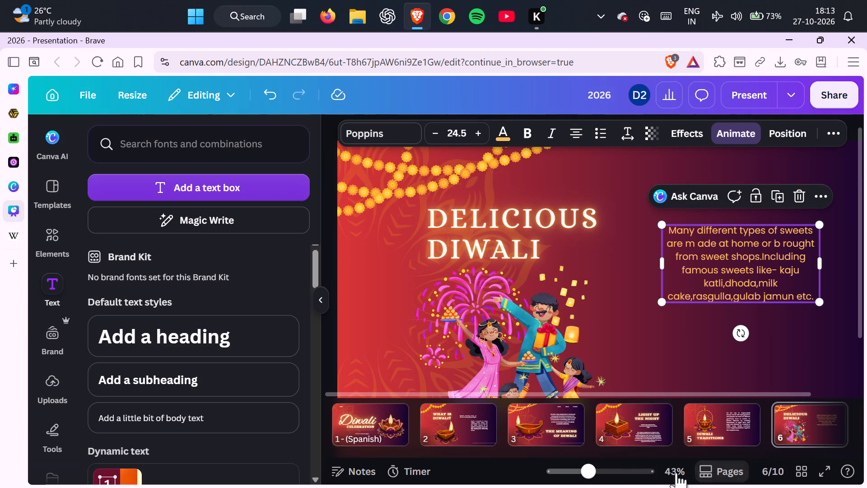
drag(592, 473, 589, 472)
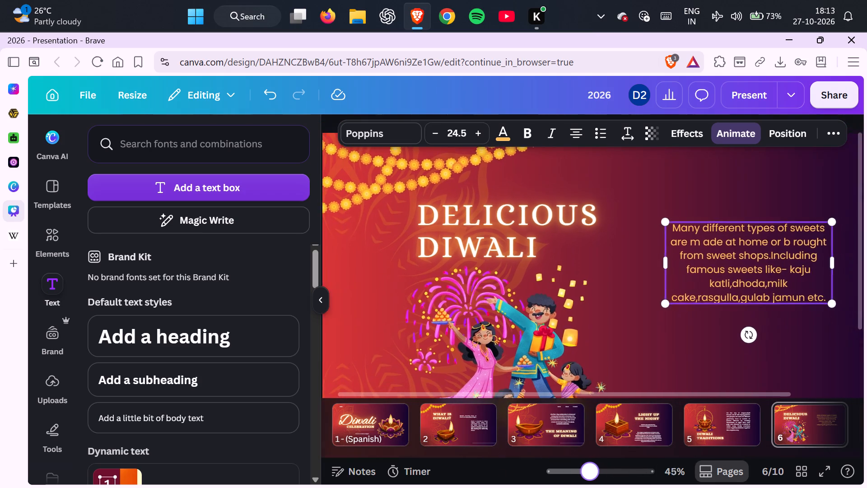
drag(589, 472, 583, 473)
click(583, 473)
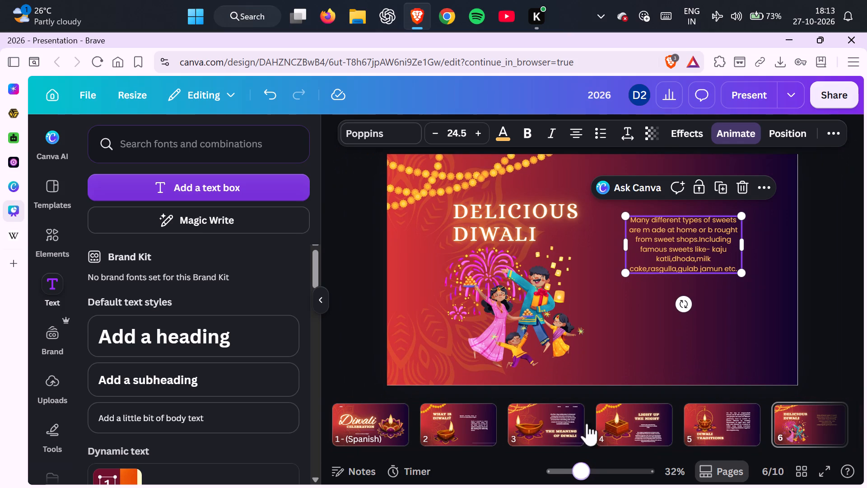
click(812, 290)
drag(697, 239, 711, 244)
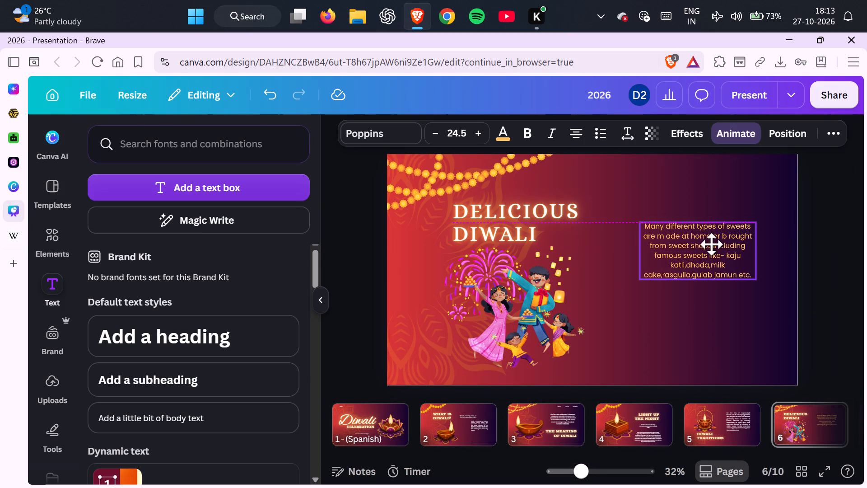
drag(711, 244, 709, 244)
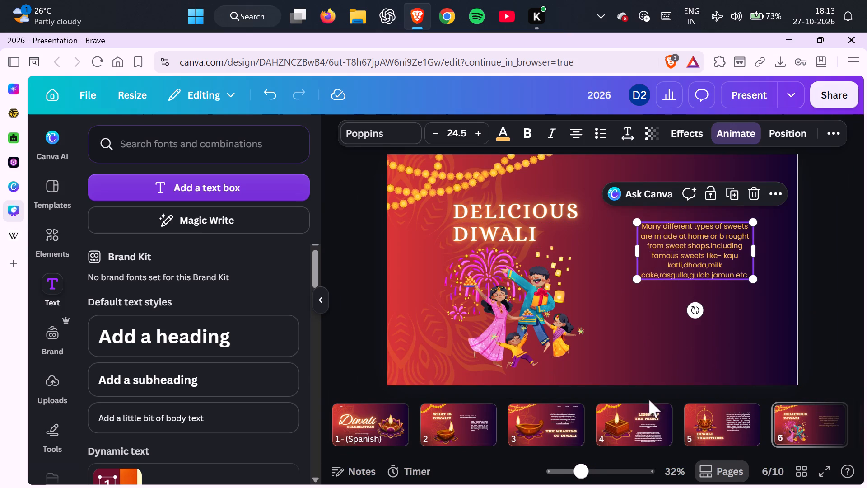
click(683, 335)
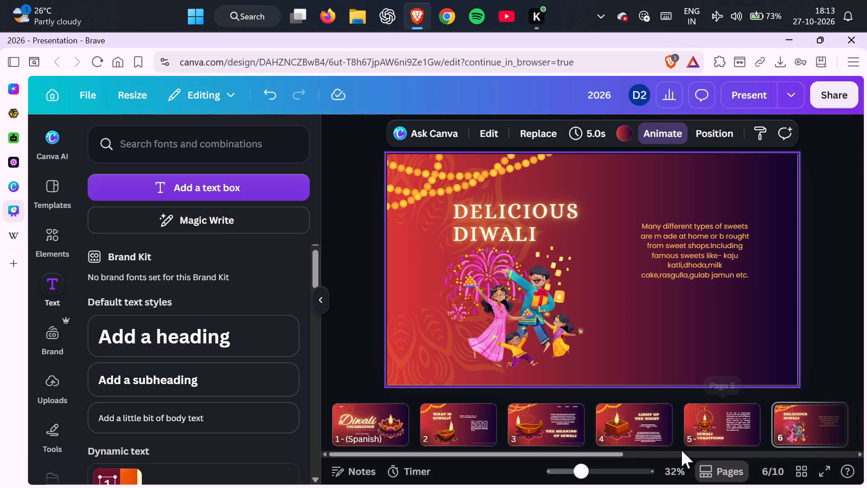
click(618, 454)
click(655, 455)
drag(656, 455, 678, 457)
drag(678, 457, 674, 460)
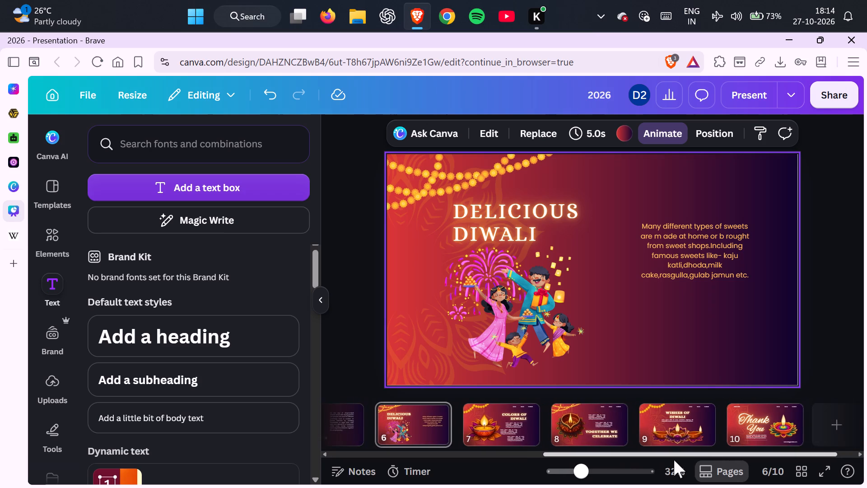
drag(674, 460, 651, 461)
double_click(569, 439)
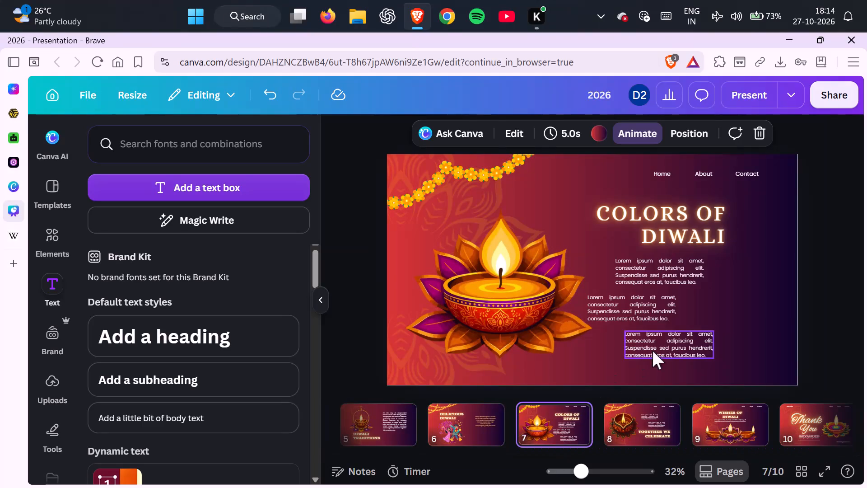
click(671, 280)
click(719, 231)
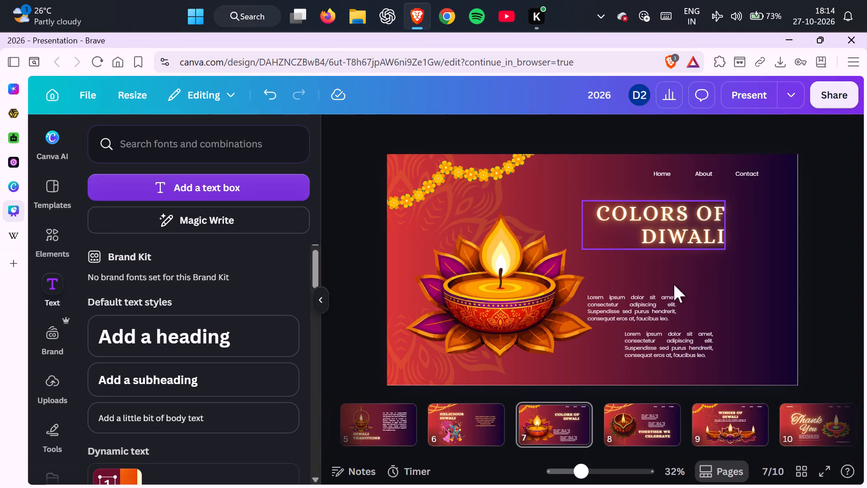
click(650, 312)
double_click(695, 268)
double_click(697, 347)
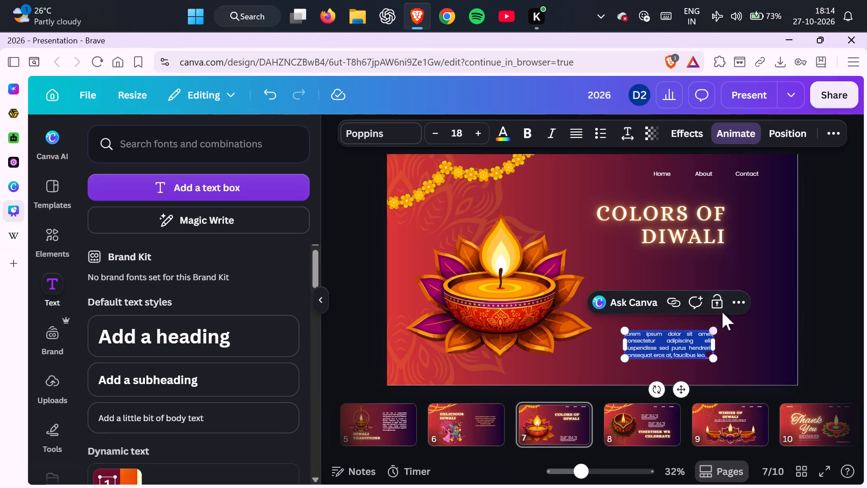
click(739, 332)
double_click(692, 347)
drag(767, 333, 765, 339)
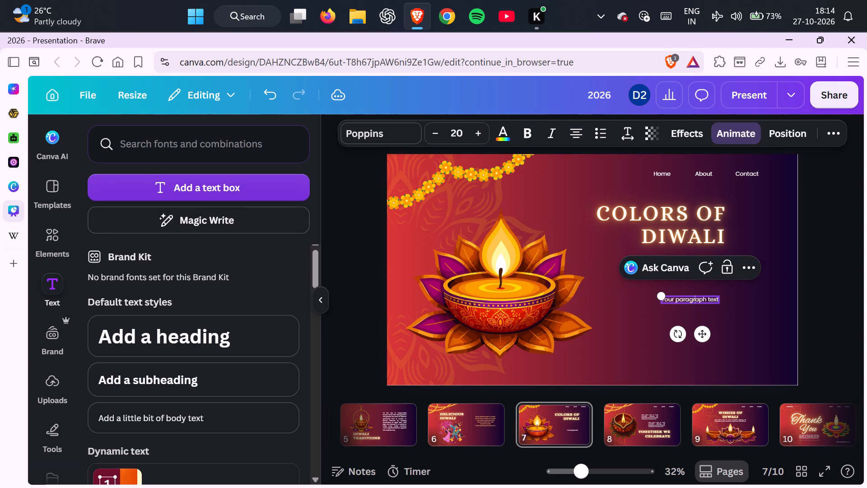
Replace the new text box's placeholder on page 7 with "Diwali being a festival of lights".
key(ctrl+a)
text(iwali)
key(space)
text(being a festival of lights)
key(space)
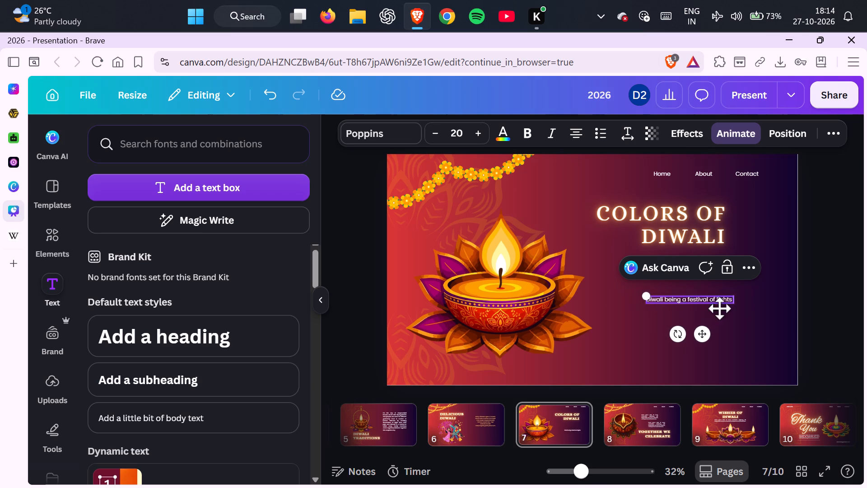
Enlarge the page 7 body text to size 25.7 and move it closer beneath the Colors of Diwali title.
drag(735, 305, 757, 331)
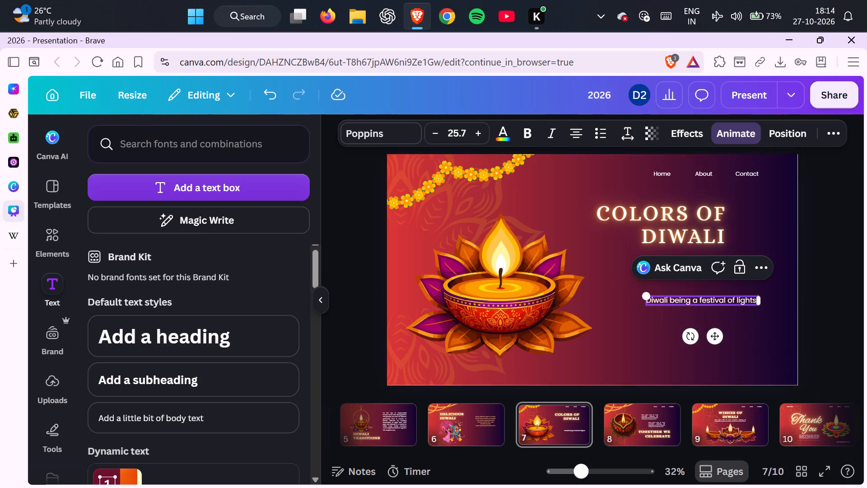
click(744, 342)
drag(723, 303, 696, 295)
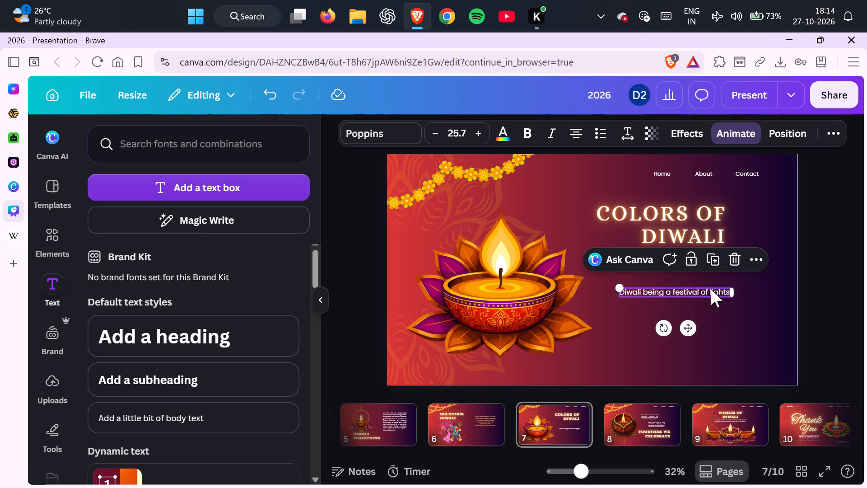
Continue the page 7 body text with "is also a festival of colors too.".
double_click(711, 289)
key(Right)
key(Right)
key(Right)
key(space)
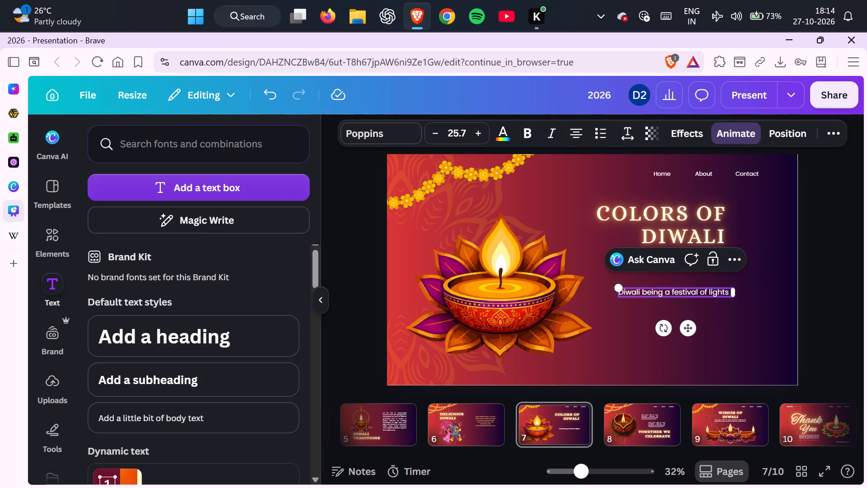
text(is also a festival of colors too.)
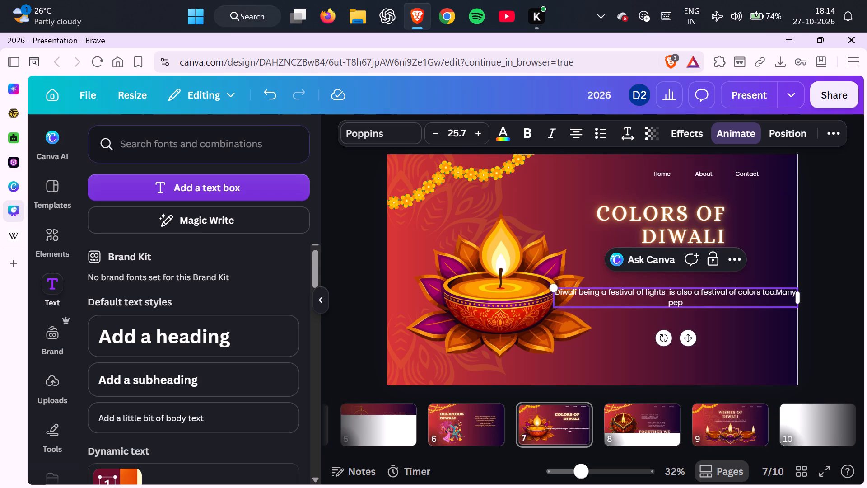
Continue the page 7 body text so its second sentence reads "Many people draw rangoli outside their homes".
key(BackSpace)
text(ople)
key(space)
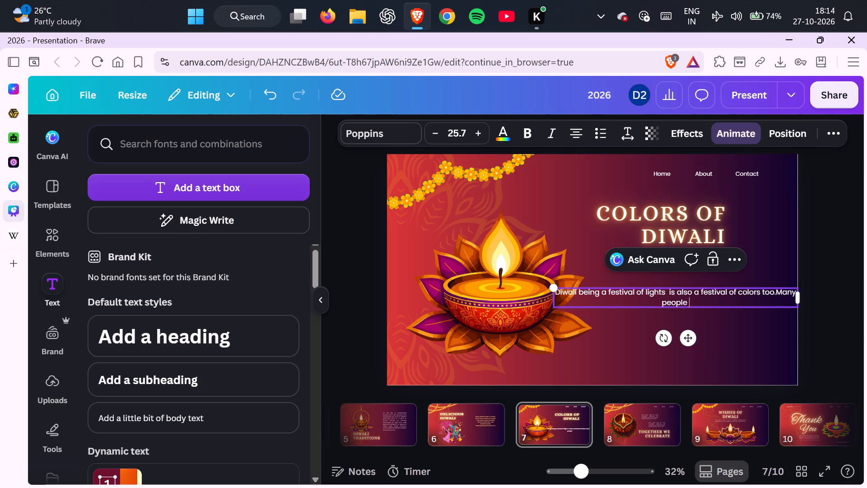
key(BackSpace)
key(space)
text(draw e)
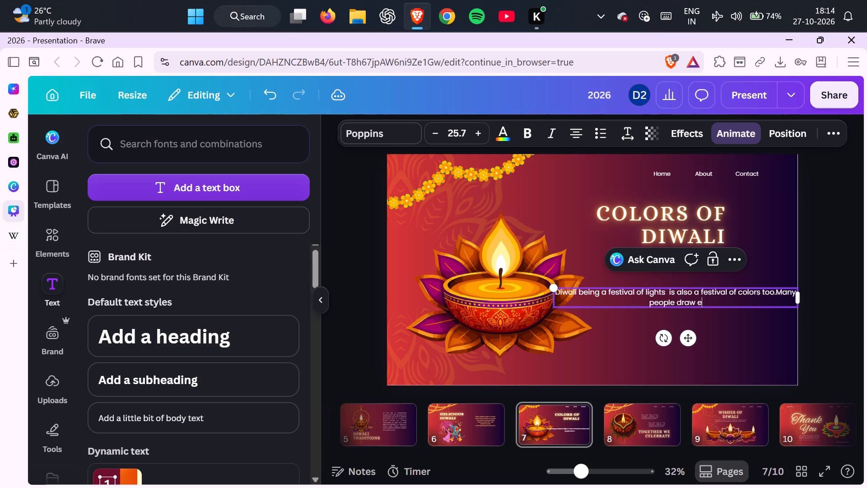
key(BackSpace)
text(rangloi)
key(BackSpace)
key(BackSpace)
key(BackSpace)
text(oli p)
key(BackSpace)
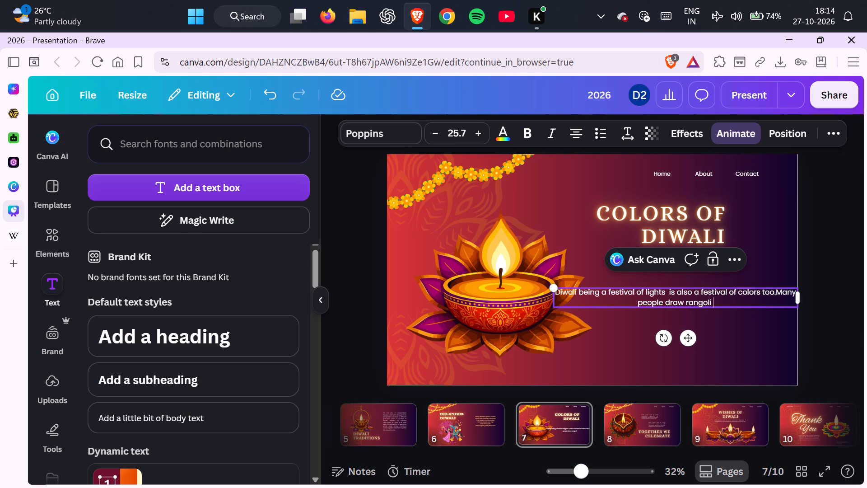
text(outside their homes)
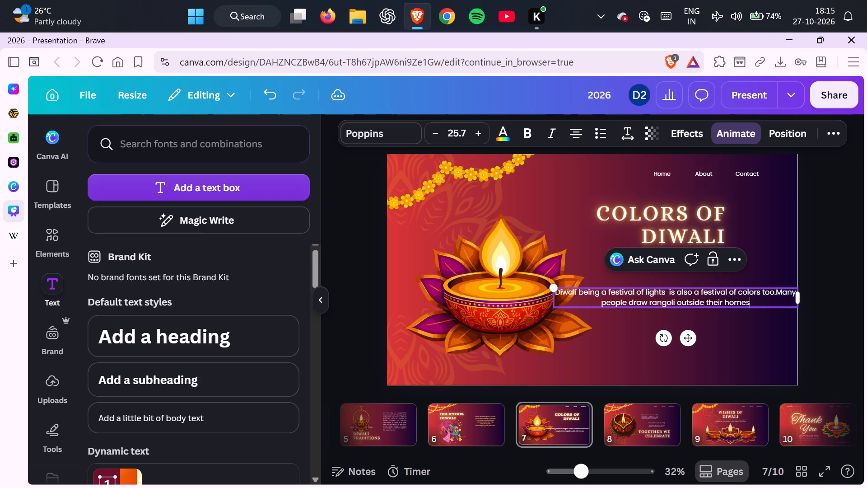
Finish the page 7 sentence with "and fill them with colours to make the home with lights m ore beautiful and adorable.".
key(space)
text(anf)
key(space)
key(BackSpace)
key(BackSpace)
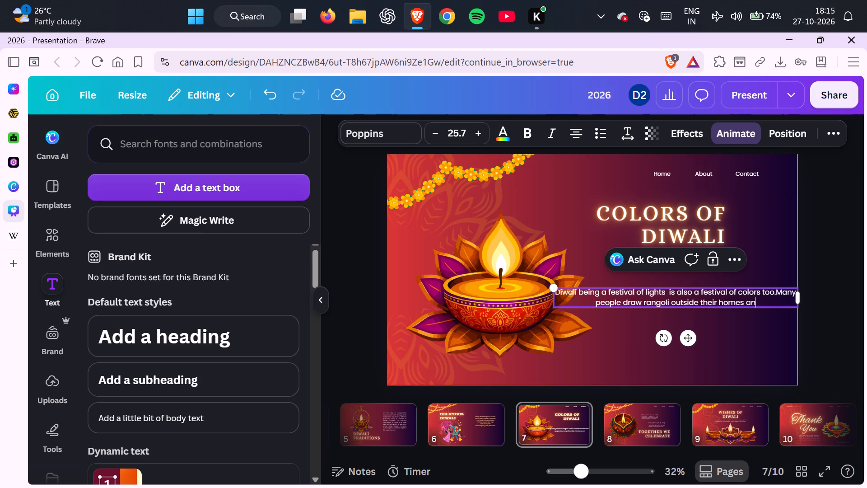
text(d fill them with)
key(space)
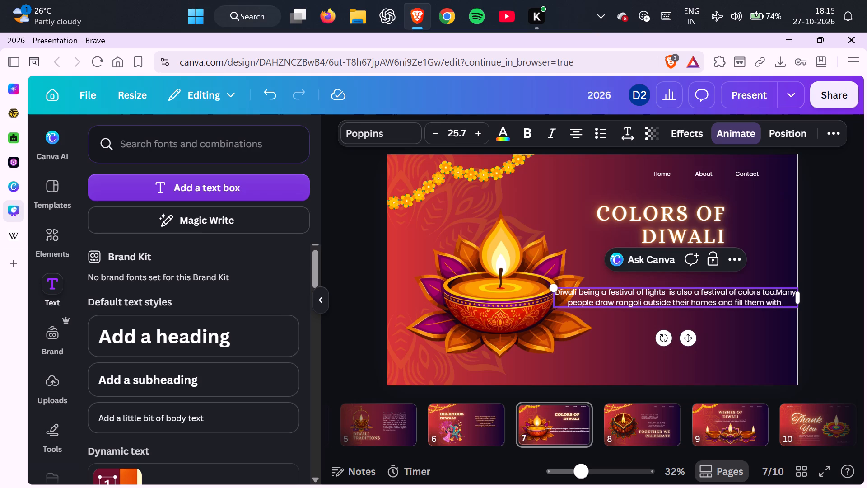
text(colours)
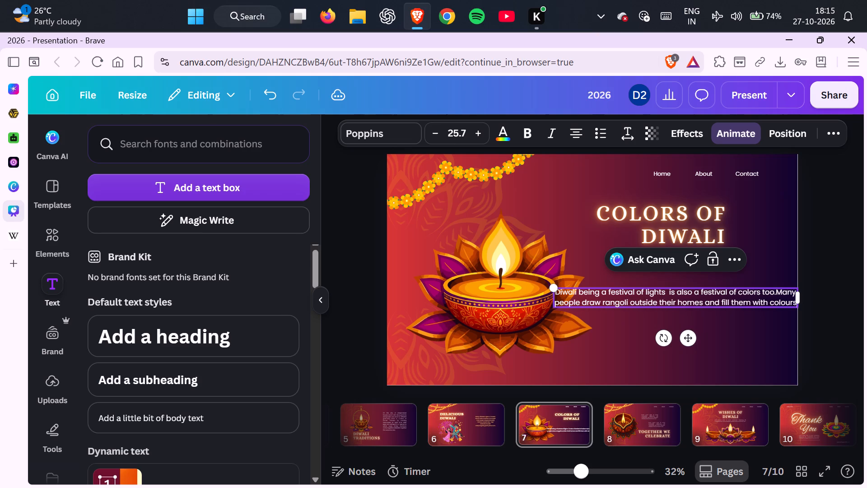
key(space)
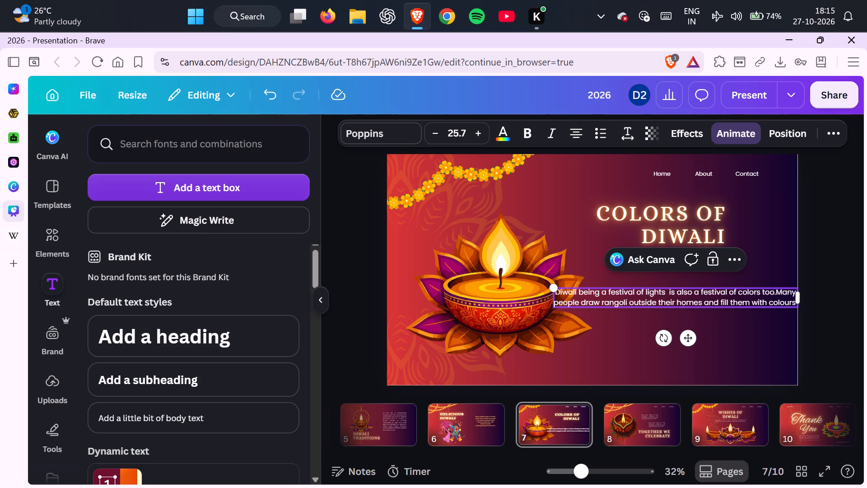
text(to make the)
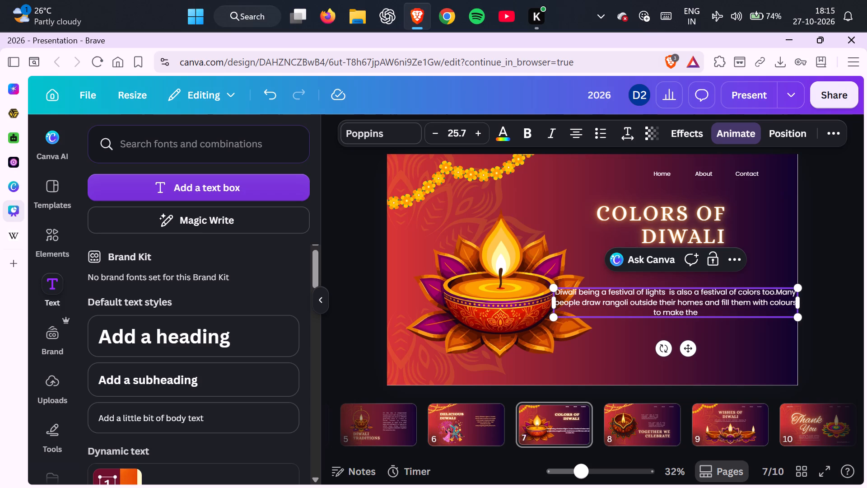
key(space)
text(home with lights m ore beautiful and adorable,)
key(BackSpace)
key(period)
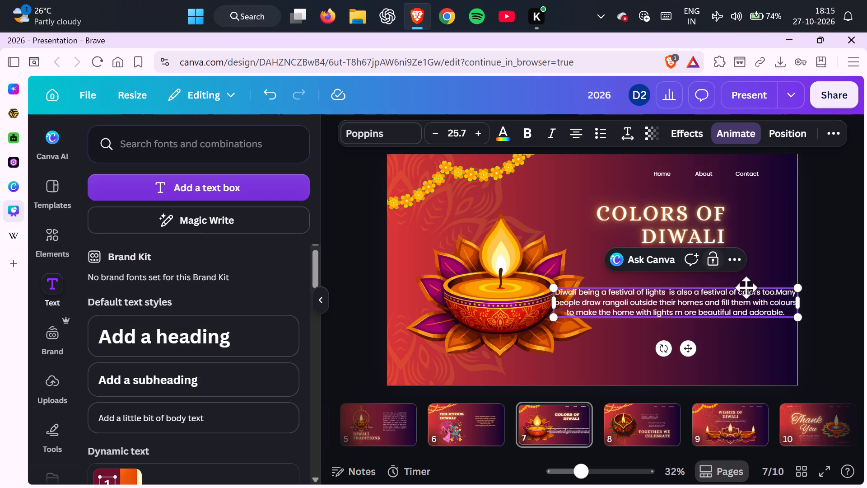
Narrow the page 7 body text box to wrap onto five lines and move it clear of the diya, beneath the title.
click(796, 304)
drag(800, 302, 709, 297)
click(733, 340)
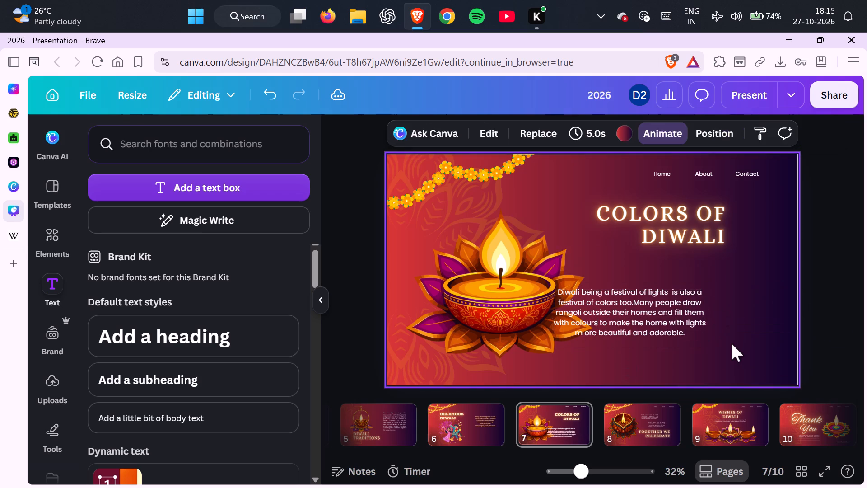
drag(656, 306, 712, 300)
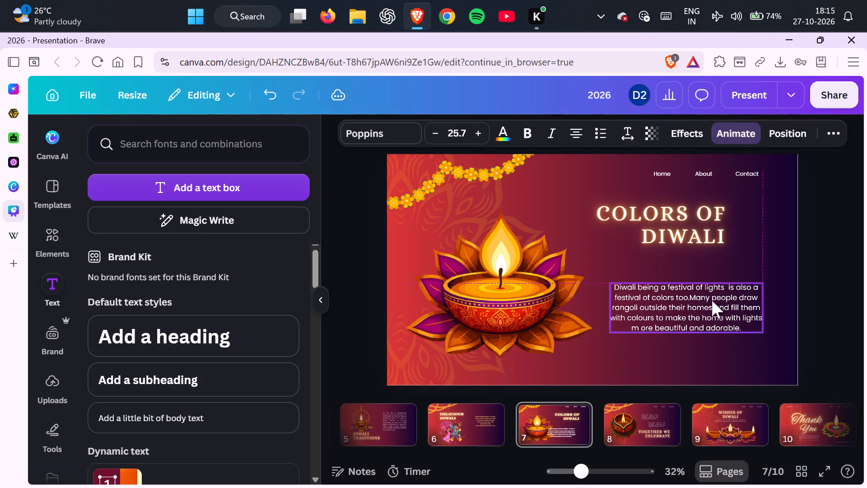
Delete both lorem ipsum paragraphs above the Together We Celebrate title on page 8.
click(646, 428)
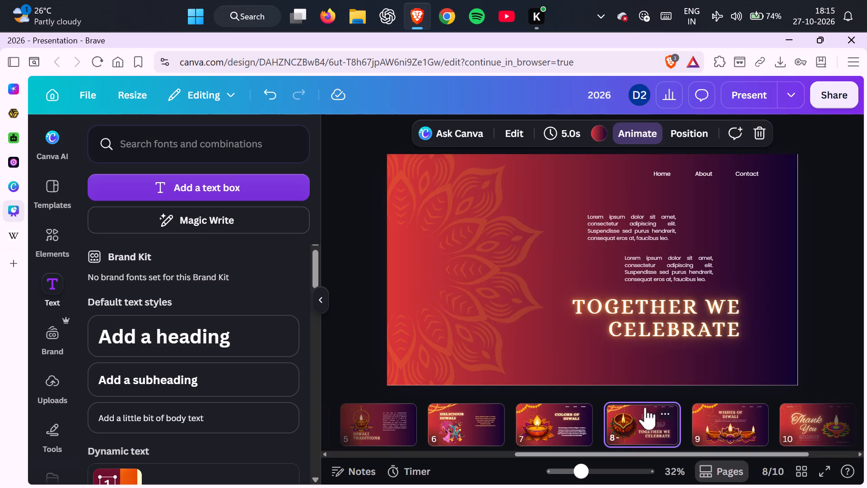
click(647, 237)
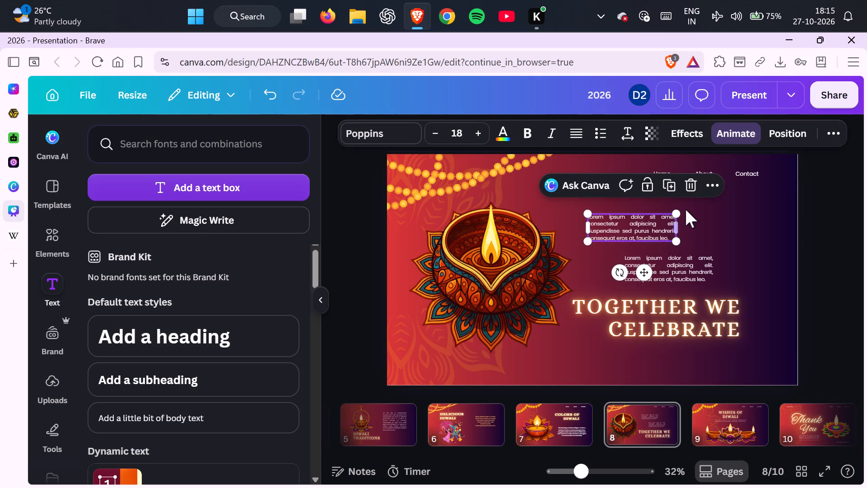
click(692, 191)
click(682, 257)
click(724, 226)
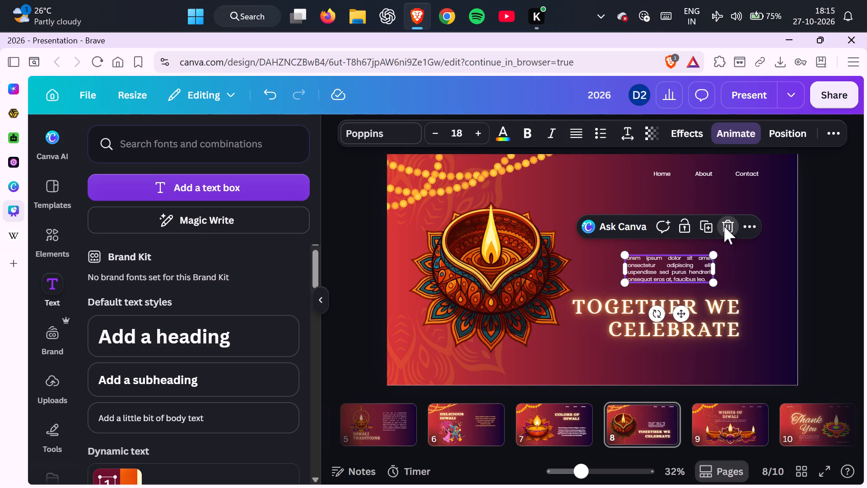
Delete the lorem ipsum paragraph and the Home, About and Contact labels from the Wishes of Diwali slide on page 9.
click(709, 418)
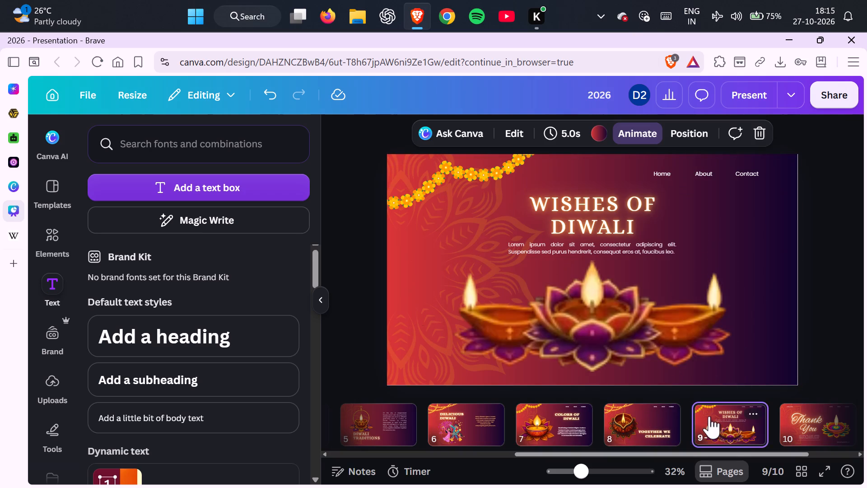
click(632, 253)
click(654, 211)
double_click(664, 177)
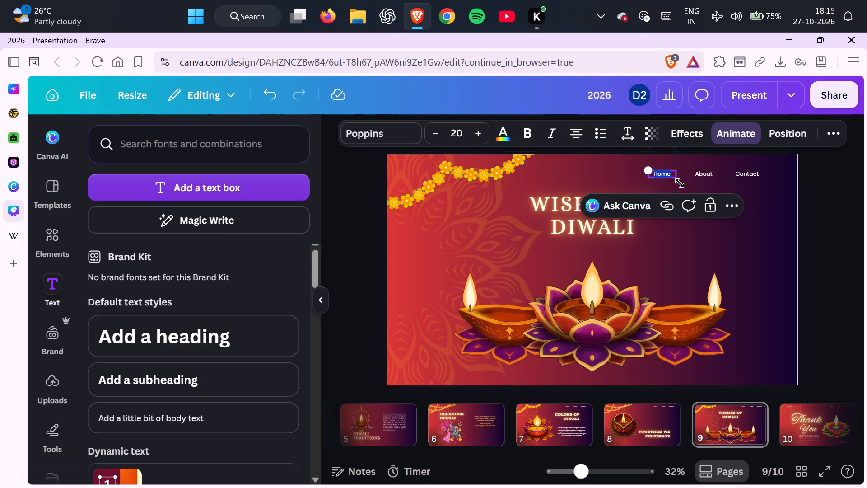
click(714, 243)
click(666, 178)
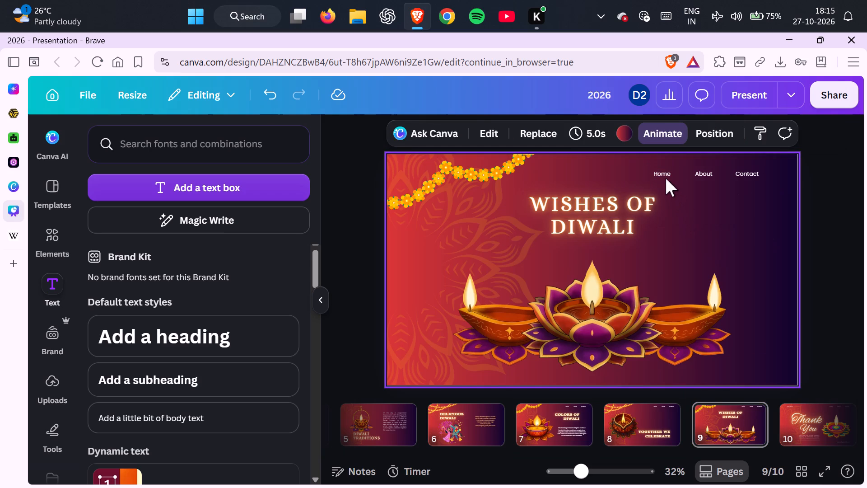
click(666, 176)
click(722, 212)
click(704, 177)
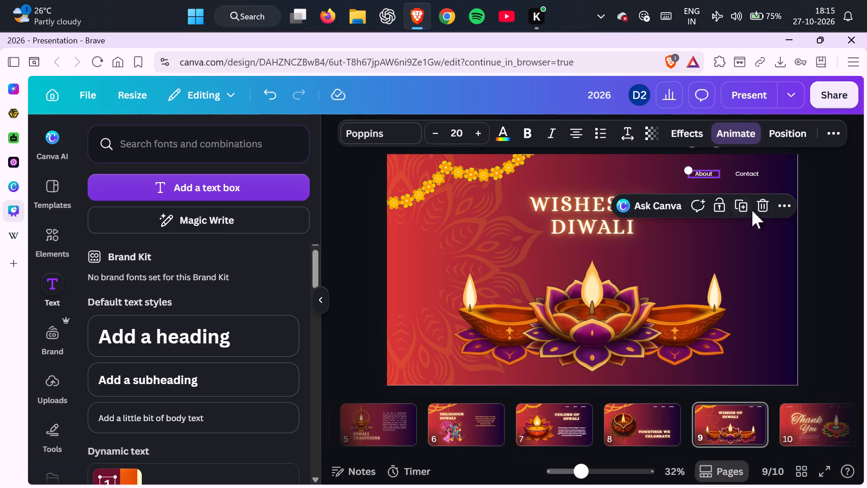
double_click(757, 206)
click(741, 174)
click(798, 210)
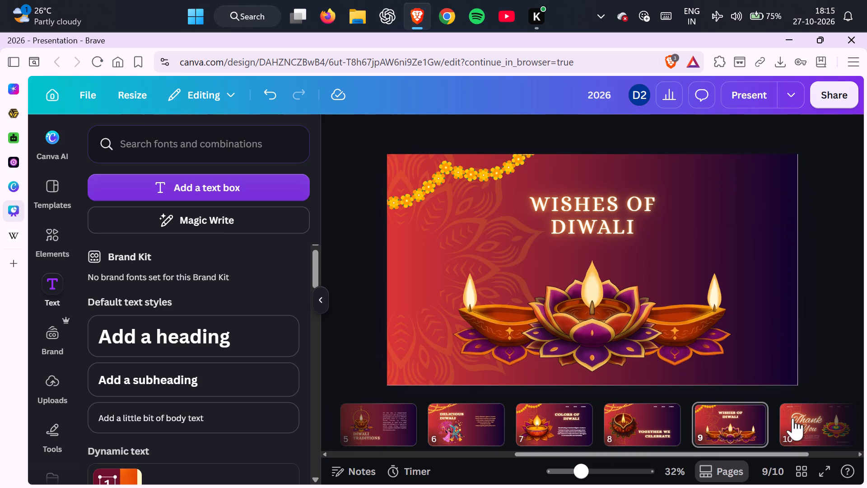
Delete the lorem ipsum paragraph, the placeholder website address and the Home label from the Thank You slide on page 10.
click(795, 419)
click(566, 332)
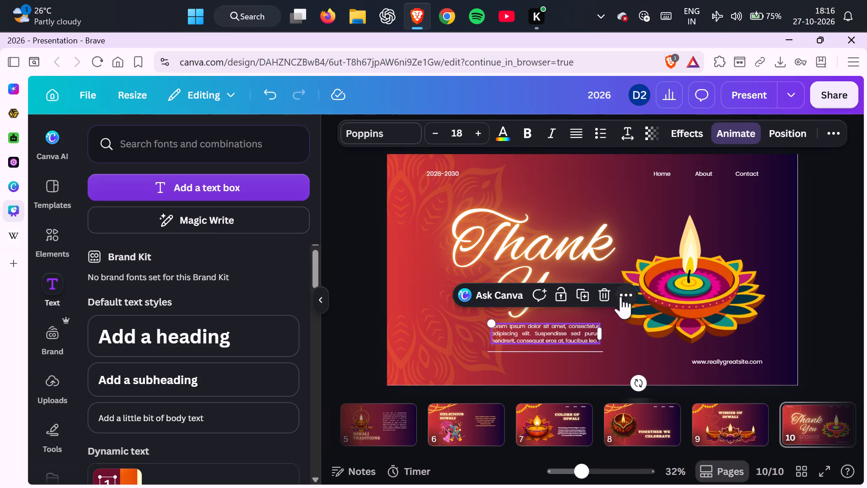
click(610, 295)
click(731, 362)
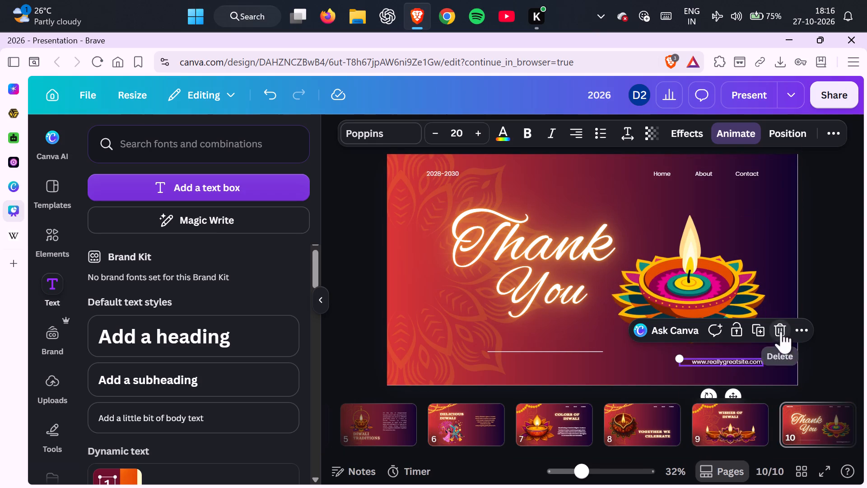
click(781, 331)
click(666, 174)
click(726, 206)
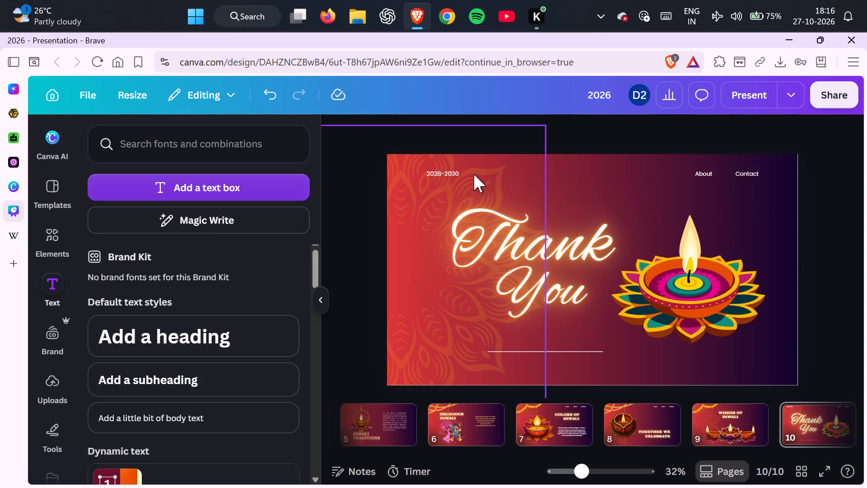
Replace the year range on the Thank You slide with 2026.
click(460, 174)
triple_click(461, 174)
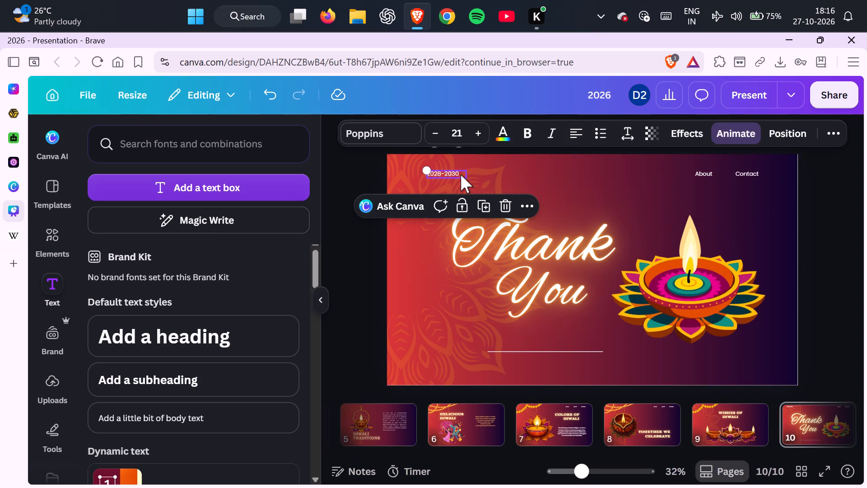
text(2026)
Delete the About and Contact labels from the Thank You slide.
click(698, 174)
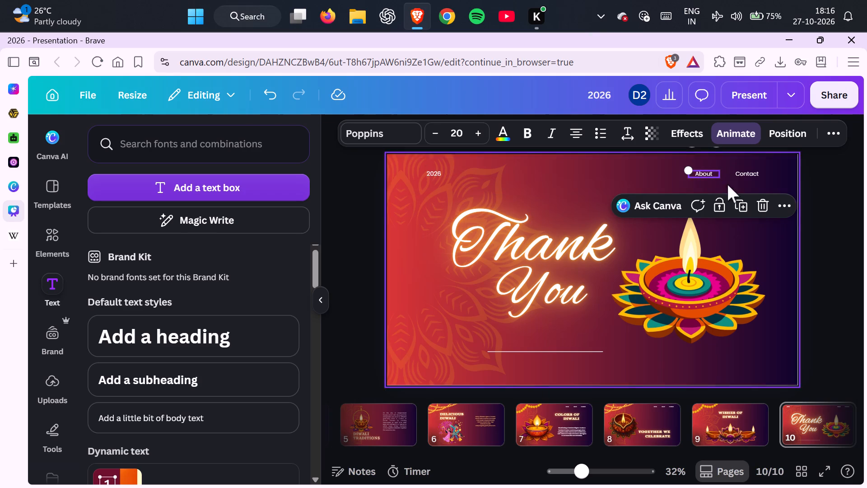
click(757, 206)
double_click(741, 176)
click(760, 239)
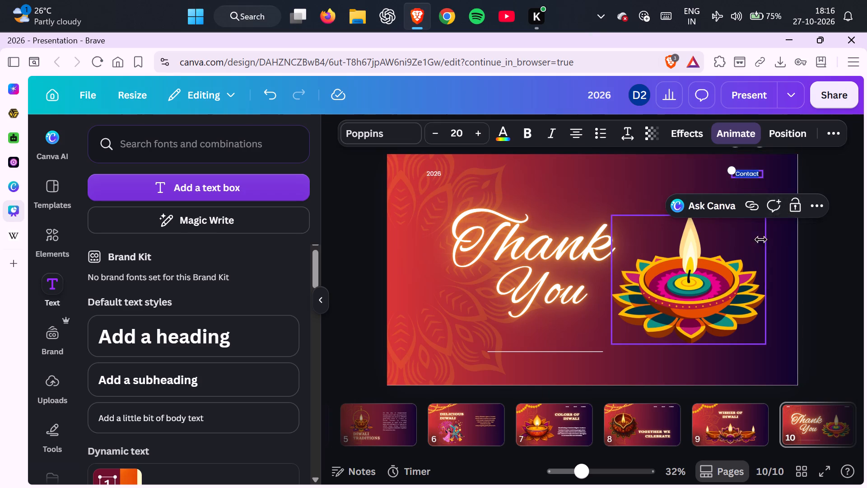
click(797, 243)
click(757, 176)
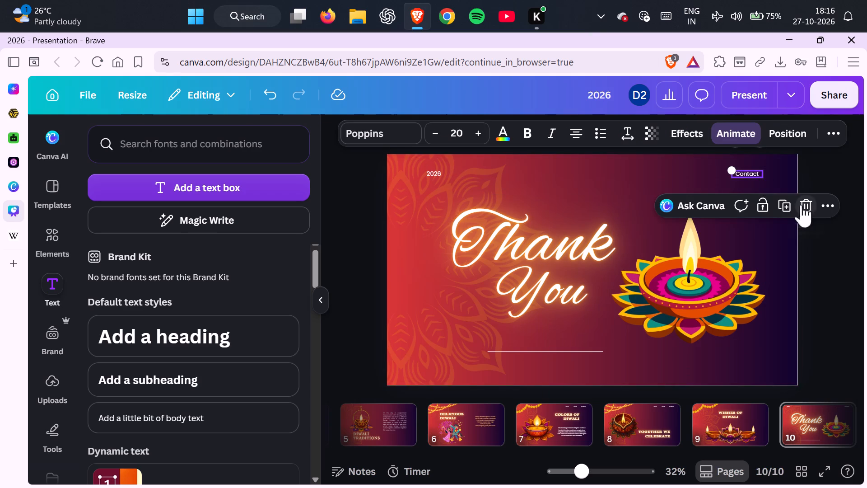
click(802, 205)
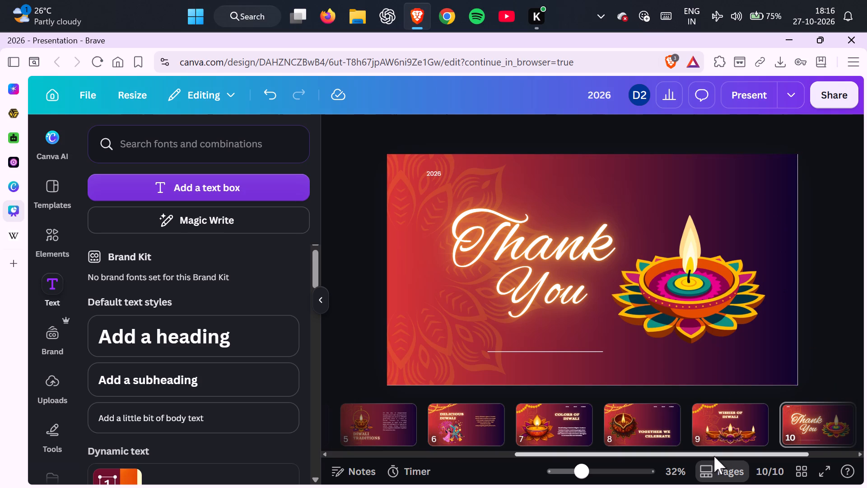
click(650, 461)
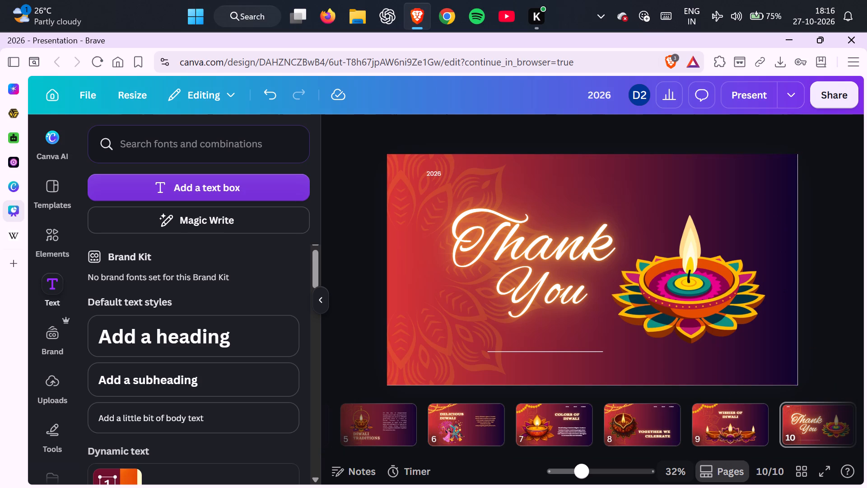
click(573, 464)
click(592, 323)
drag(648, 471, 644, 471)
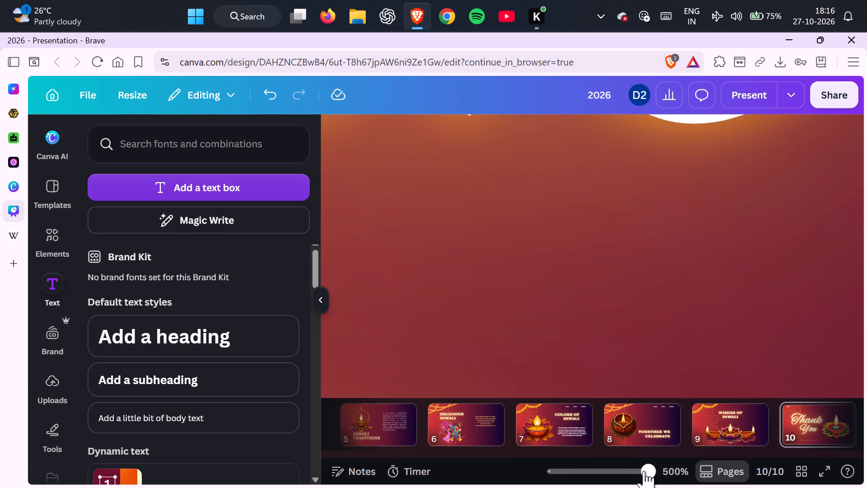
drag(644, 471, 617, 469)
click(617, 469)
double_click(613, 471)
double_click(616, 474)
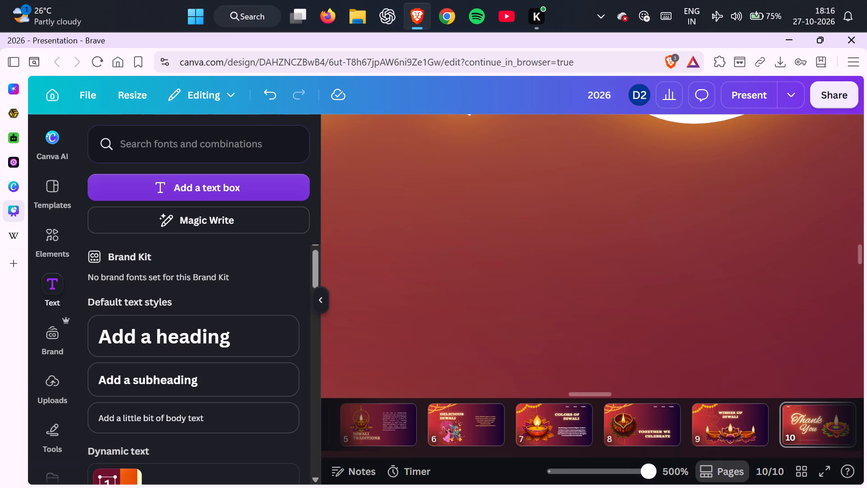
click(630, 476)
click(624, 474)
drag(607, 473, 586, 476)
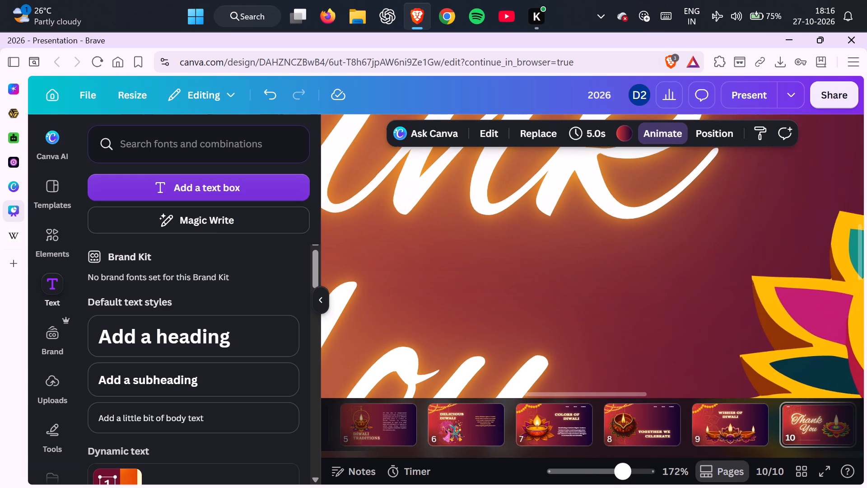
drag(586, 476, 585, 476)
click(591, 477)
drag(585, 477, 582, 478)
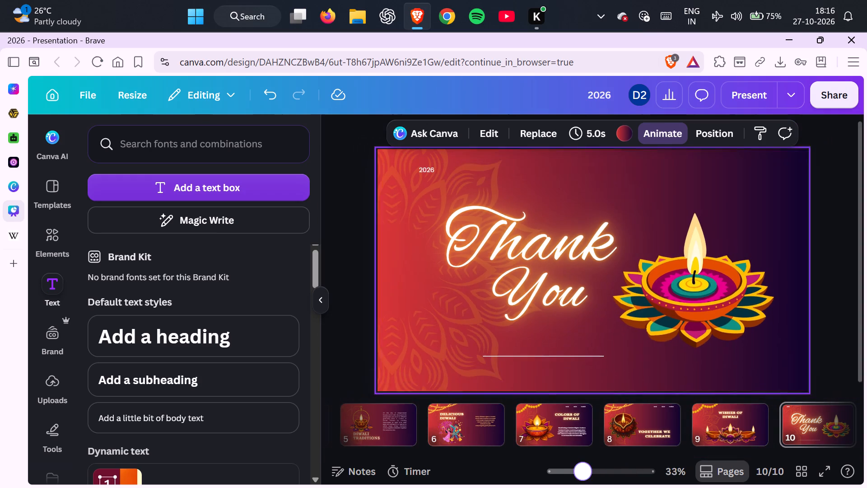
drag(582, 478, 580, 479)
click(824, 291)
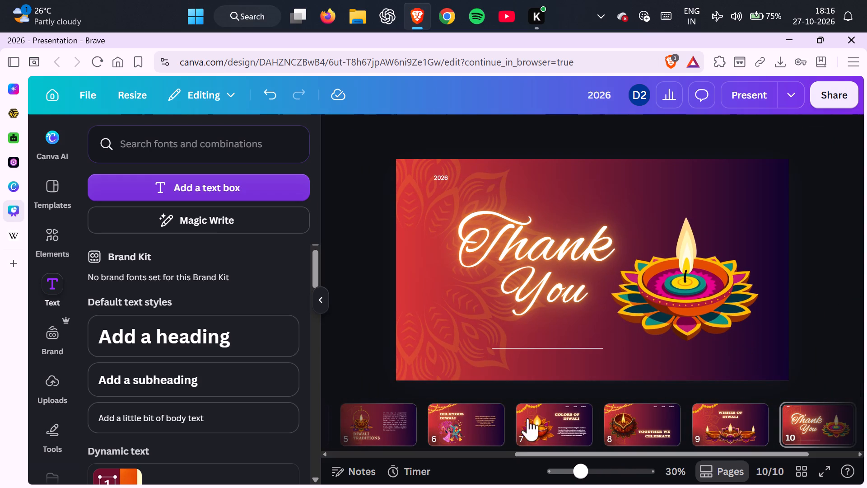
Return to the Diwali Celebration slide on page 1 and open its page animation settings.
double_click(523, 453)
drag(498, 462, 394, 455)
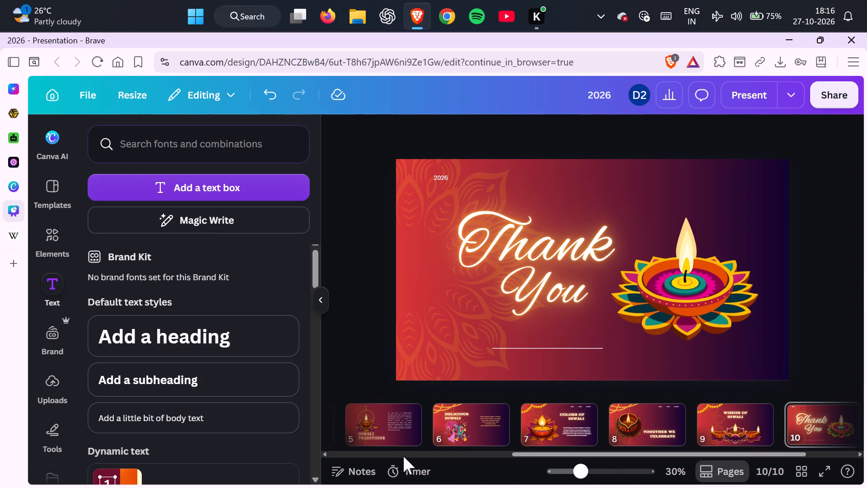
triple_click(397, 454)
click(397, 454)
double_click(370, 432)
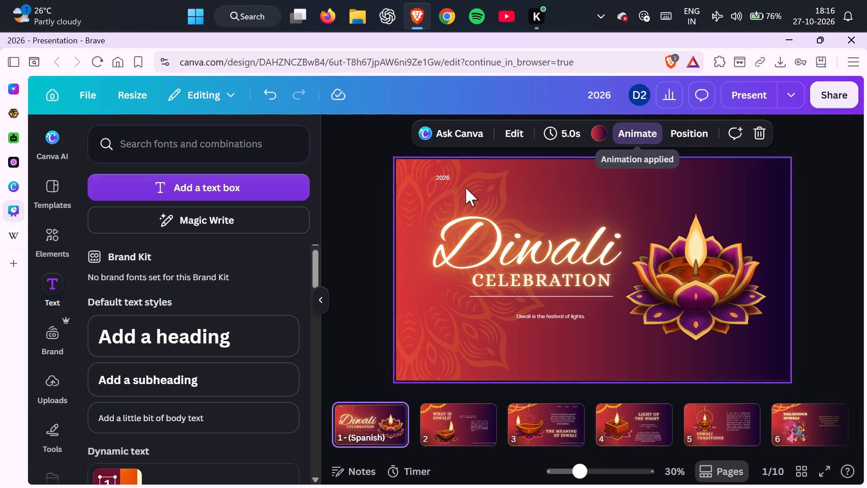
click(626, 127)
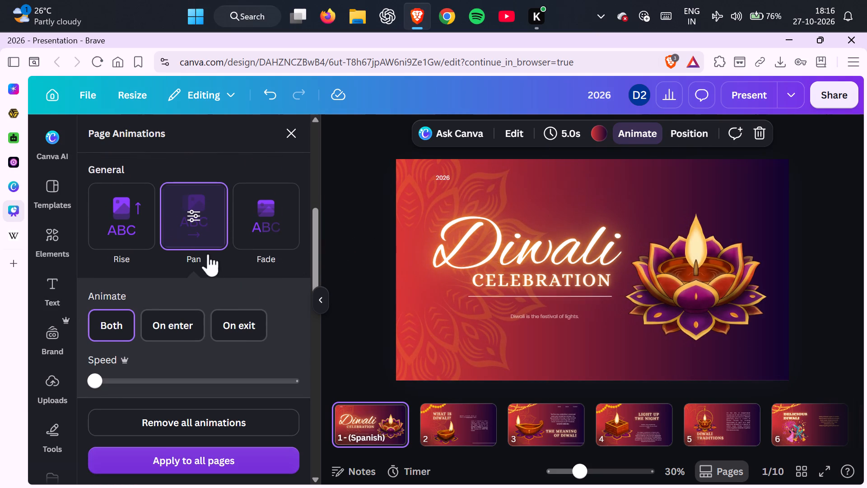
Play the presentation full screen from the Diwali Celebration slide through the Thank You slide to review the slides and animations.
click(824, 473)
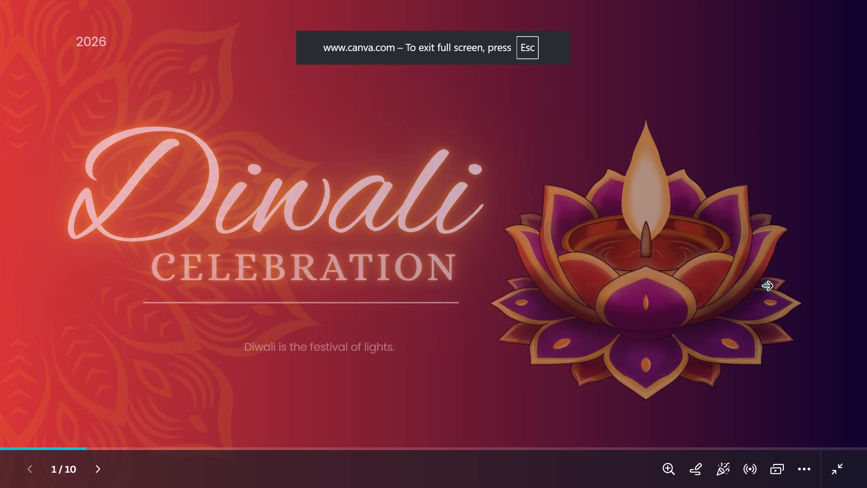
key(Right)
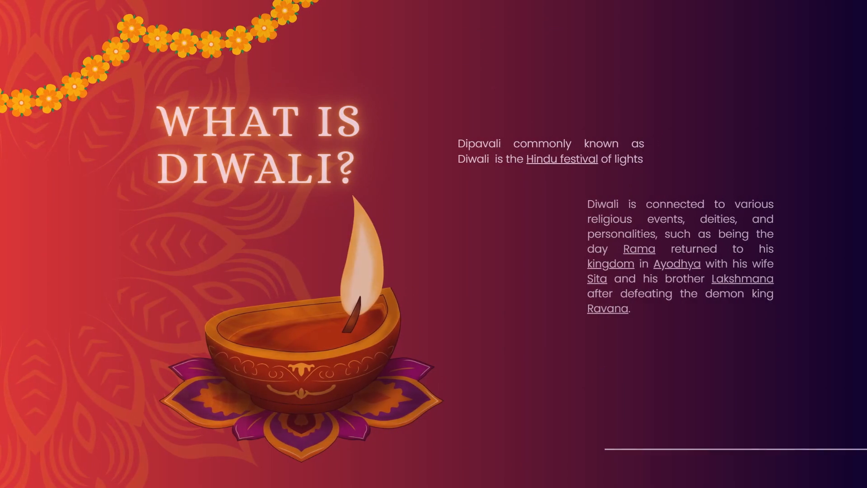
key(Right)
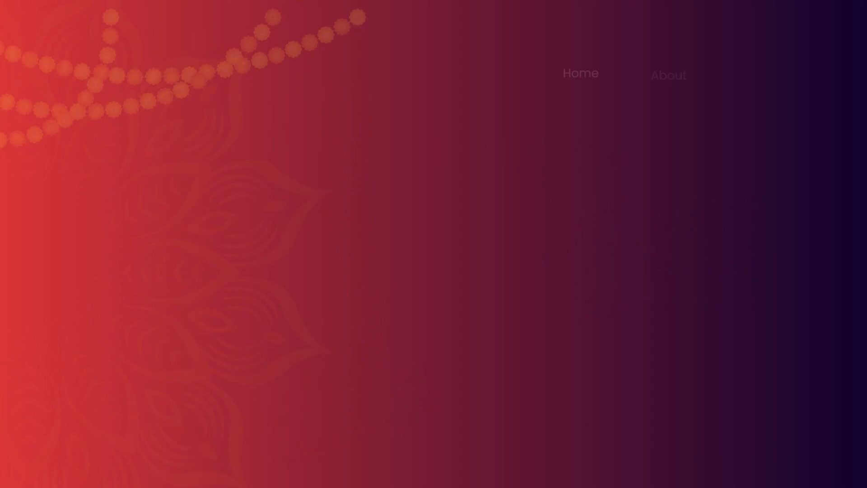
key(Right)
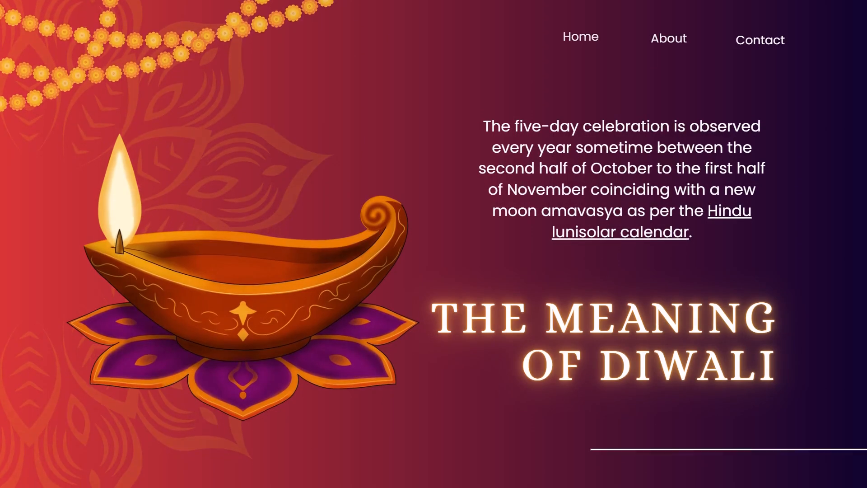
key(Right)
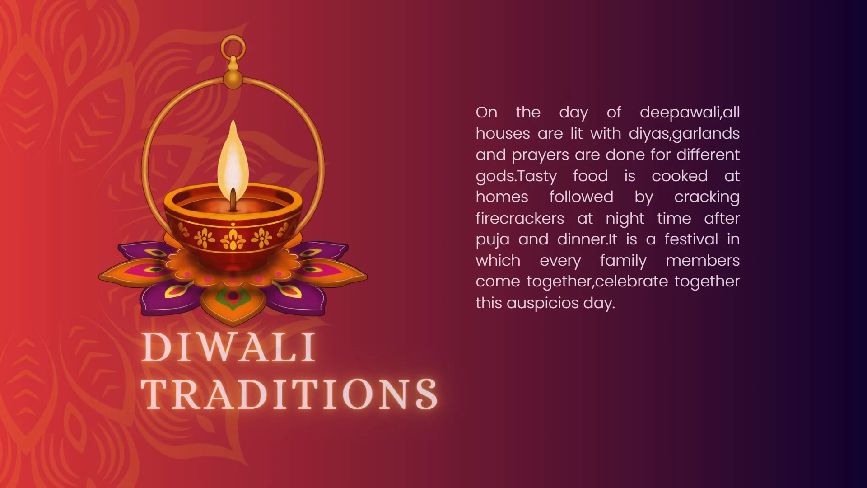
key(Right)
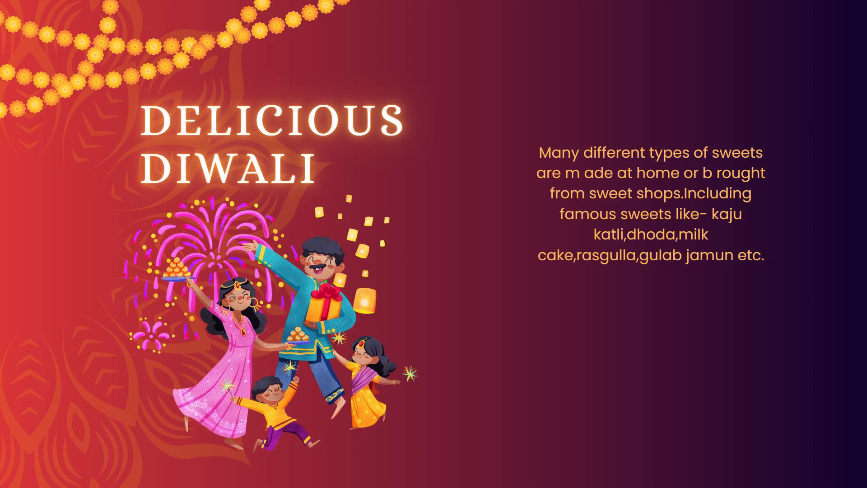
key(Right)
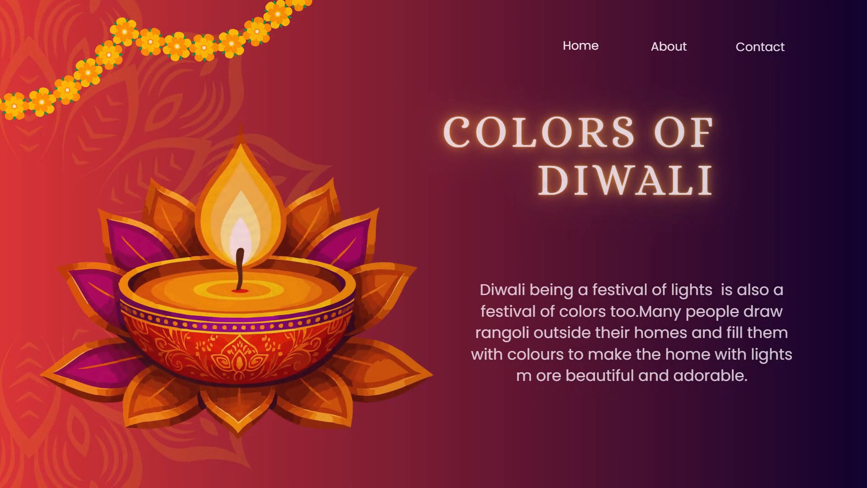
key(Right)
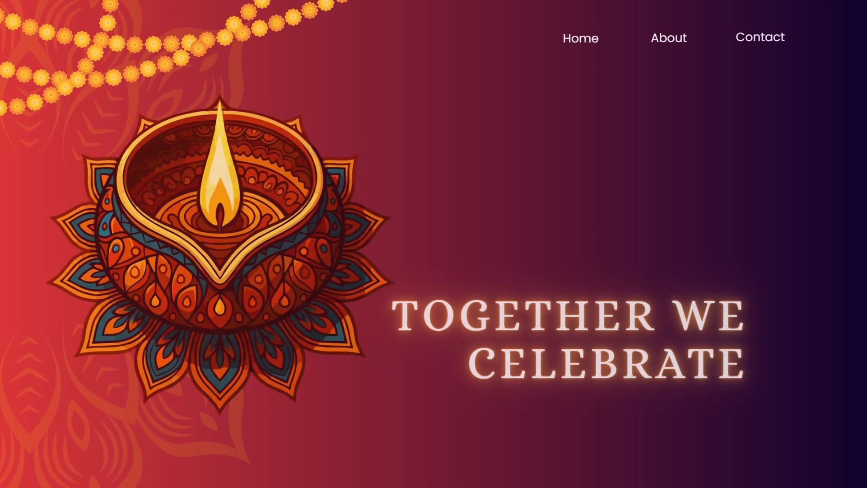
key(Right)
key(Right)
key(Right)
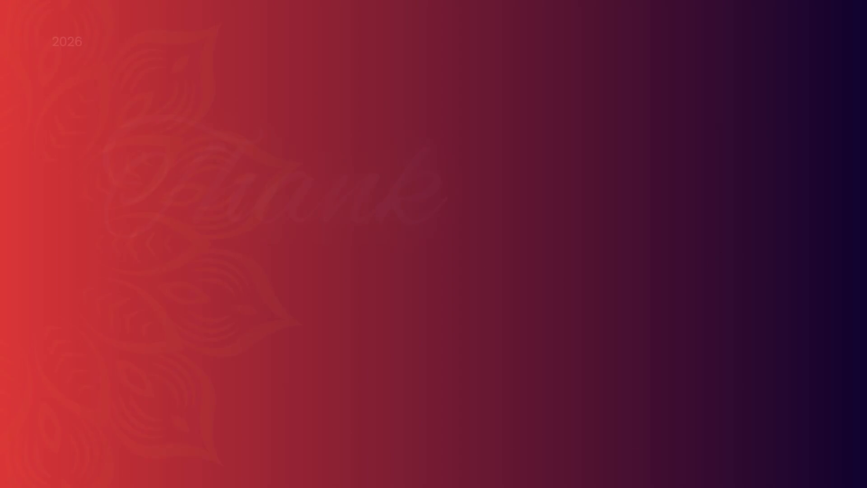
key(Right)
key(Right)
key(Right)
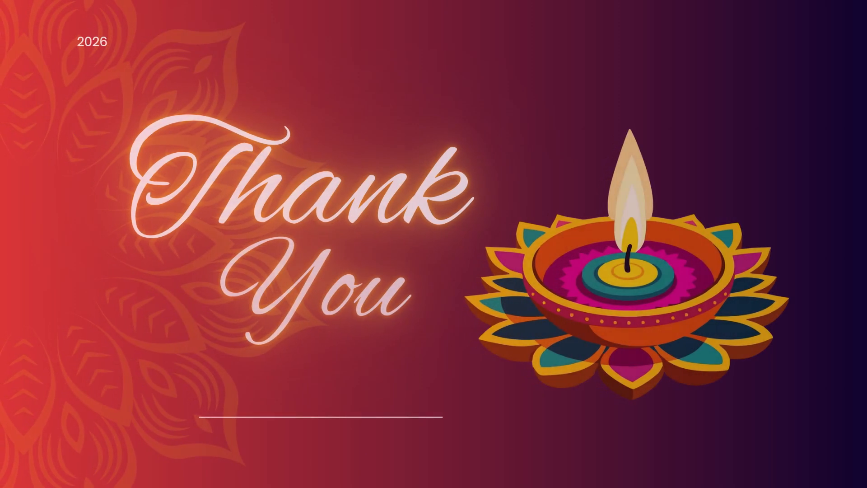
key(Right)
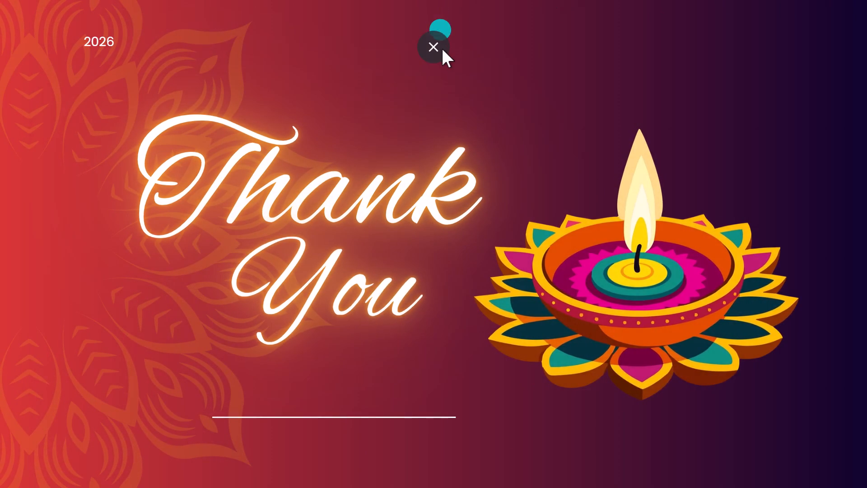
click(440, 48)
Raise the Pan animation speed on the Diwali Celebration slide on page 1 to about a quarter of the range.
scroll(506, 326, down, 2)
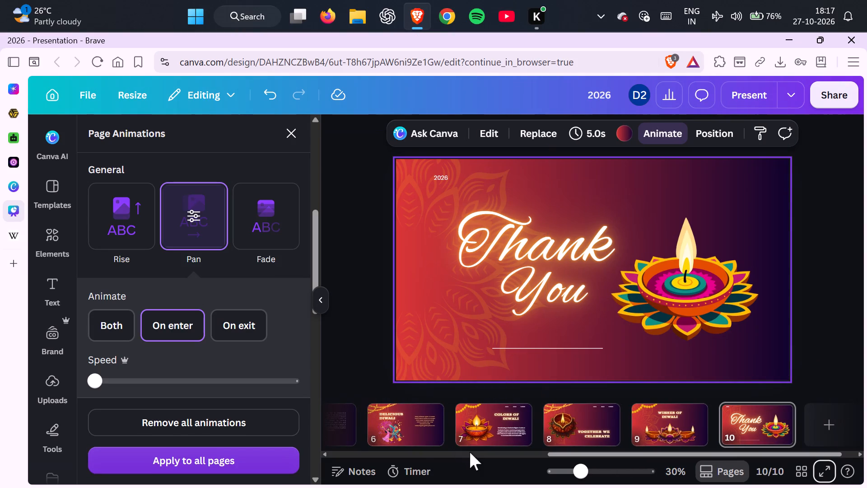
triple_click(470, 452)
click(470, 452)
click(390, 424)
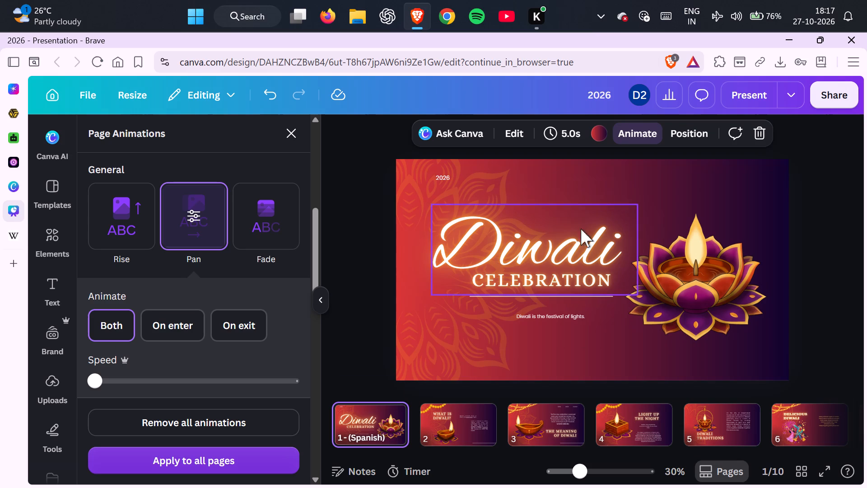
scroll(259, 338, down, 1)
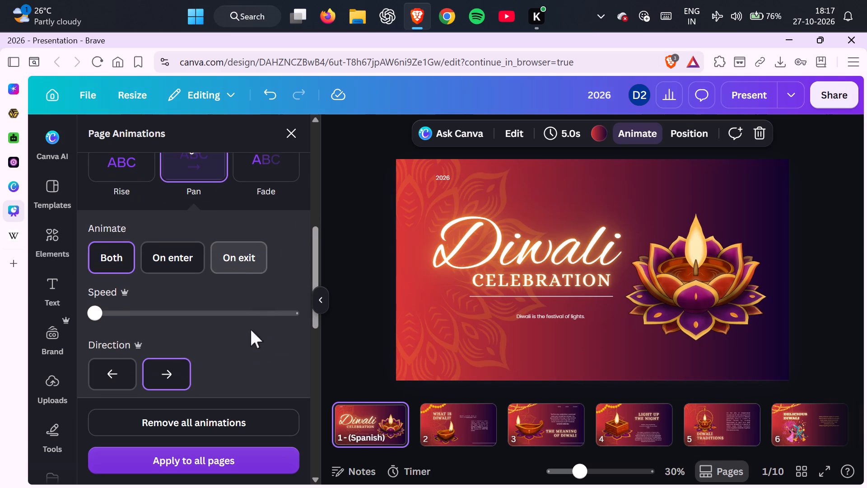
drag(101, 320, 127, 320)
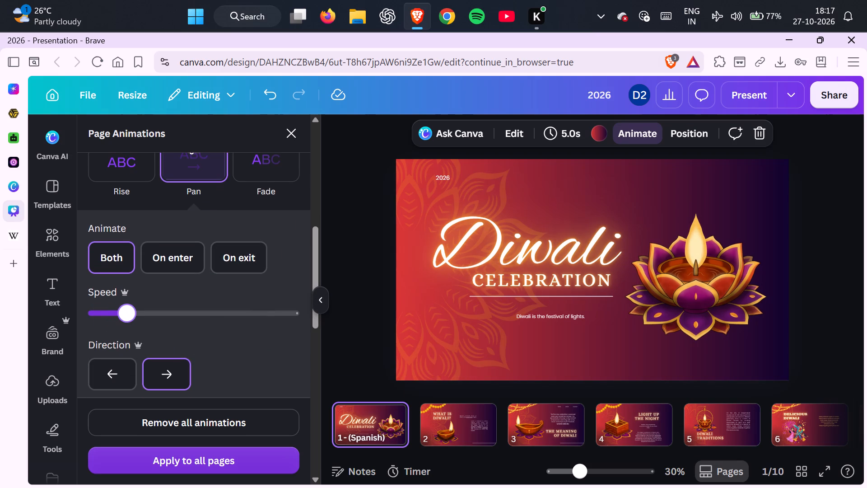
drag(127, 320, 128, 321)
drag(128, 322, 130, 322)
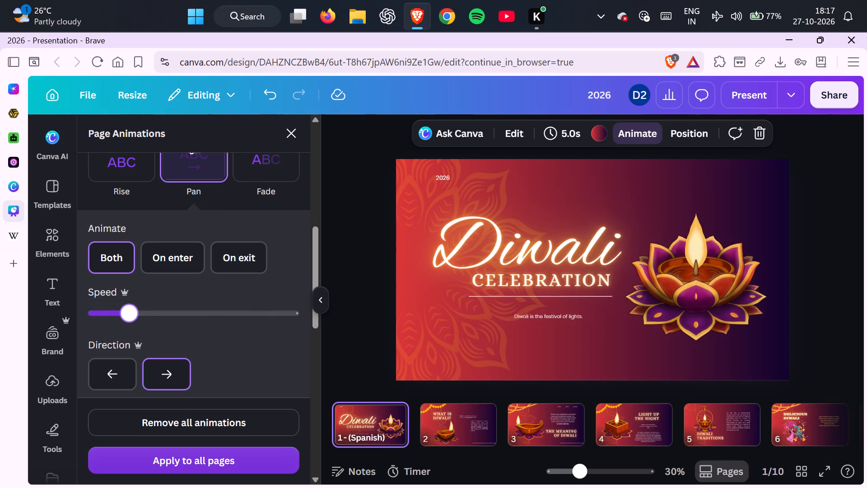
drag(130, 322, 141, 325)
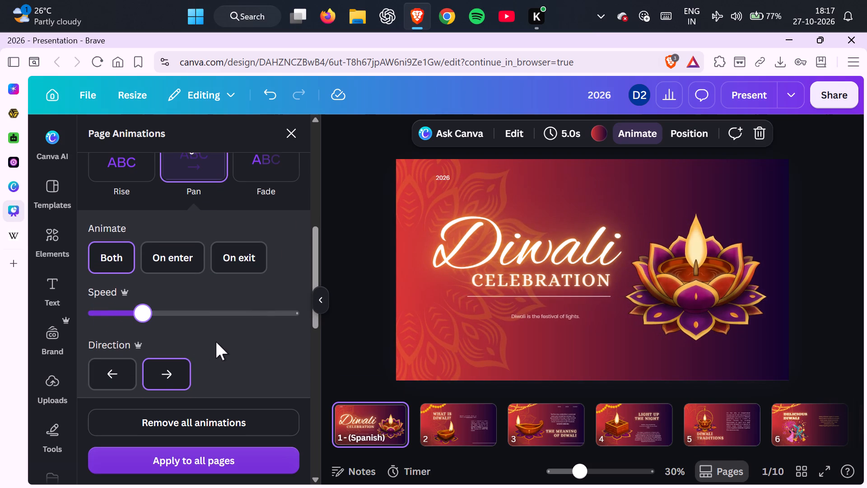
Raise the page animation speed on slides 2 and 3 to roughly 30 percent of the range.
click(442, 418)
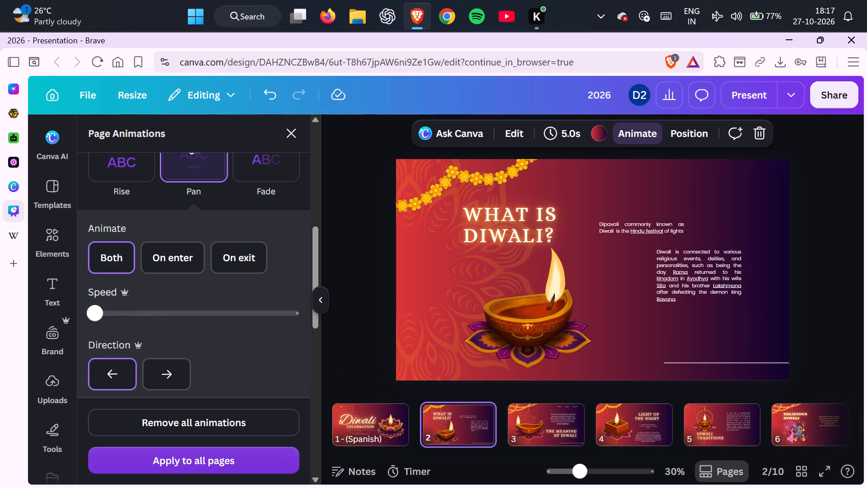
drag(93, 320, 133, 322)
drag(133, 322, 149, 324)
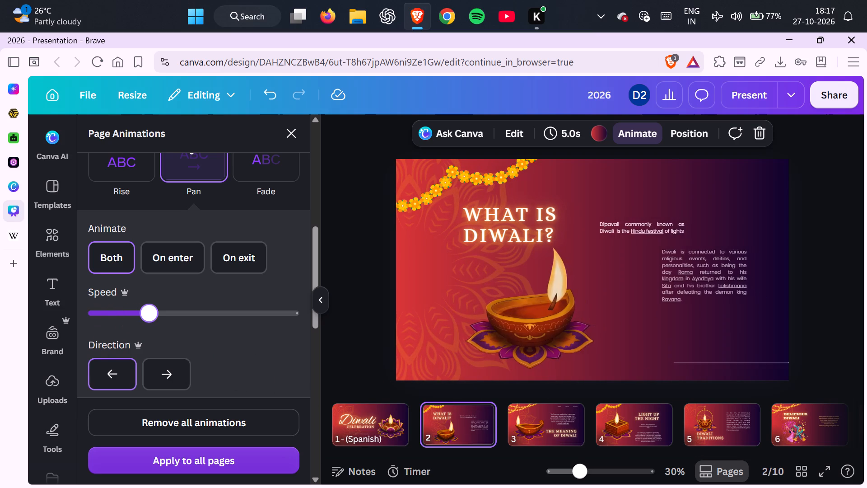
click(557, 430)
drag(97, 296, 137, 295)
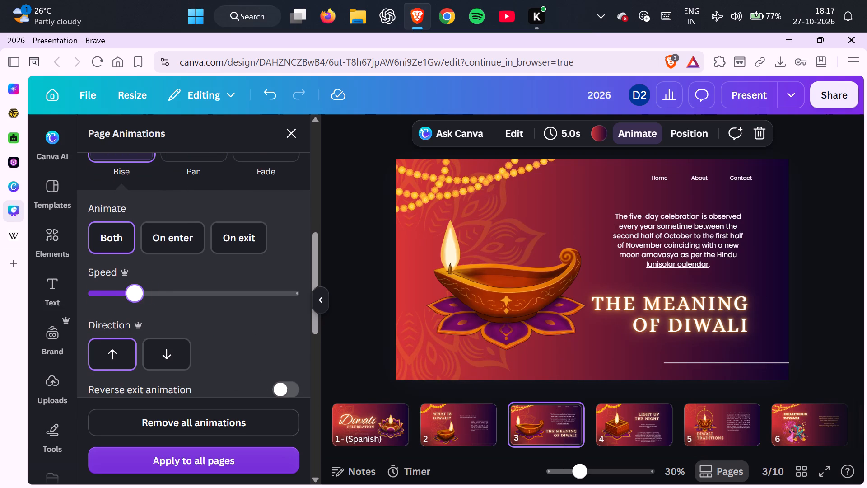
drag(137, 295, 158, 298)
click(619, 439)
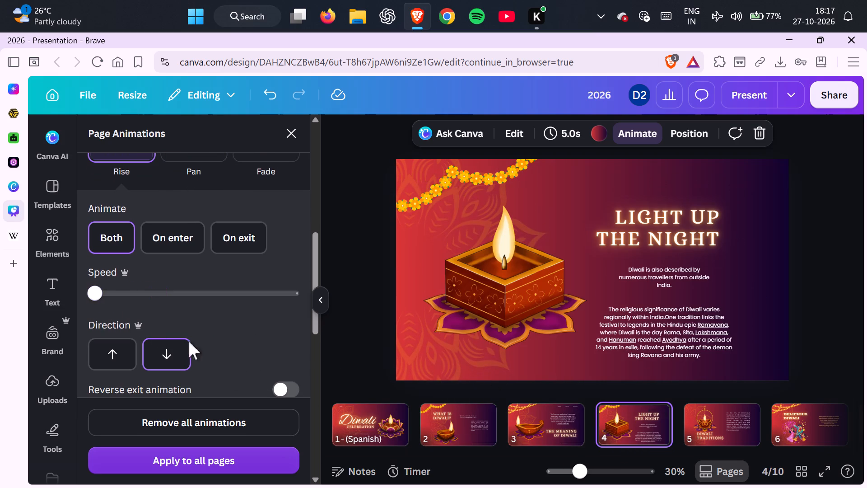
drag(104, 294, 164, 304)
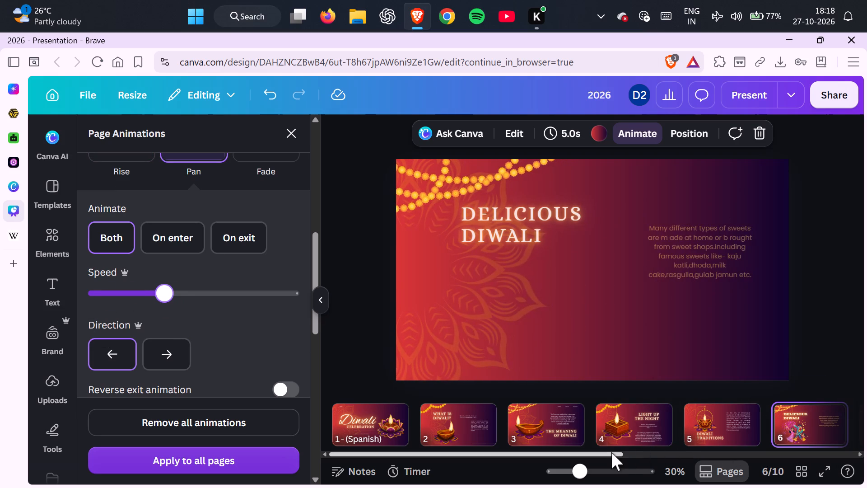
Raise the page animation speed on slides 7, 8 and 9 to about two-fifths of the range.
drag(611, 452, 663, 455)
drag(686, 459, 749, 459)
double_click(723, 453)
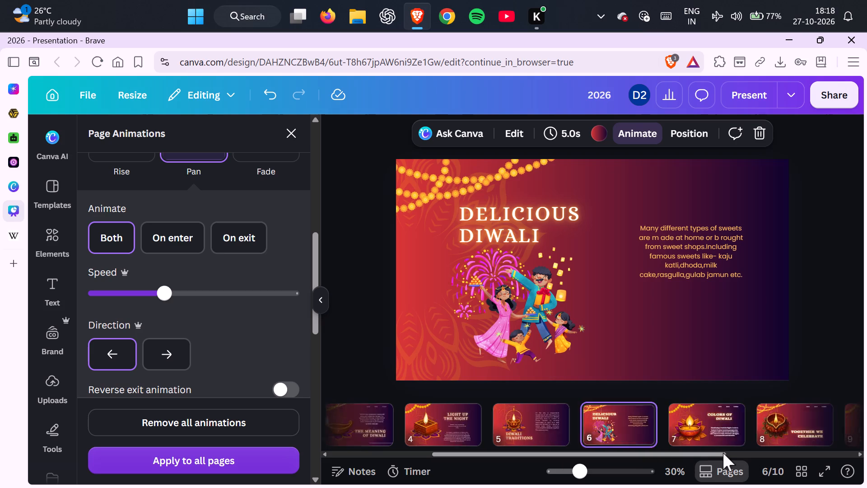
click(480, 424)
click(167, 291)
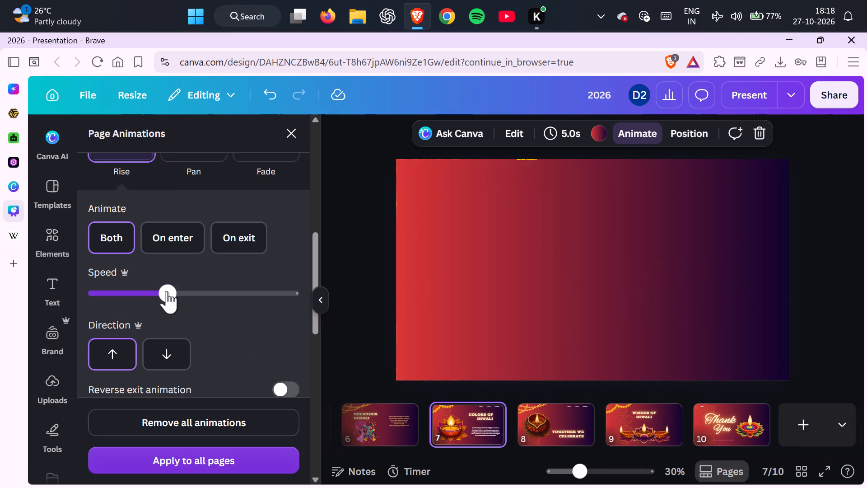
click(548, 439)
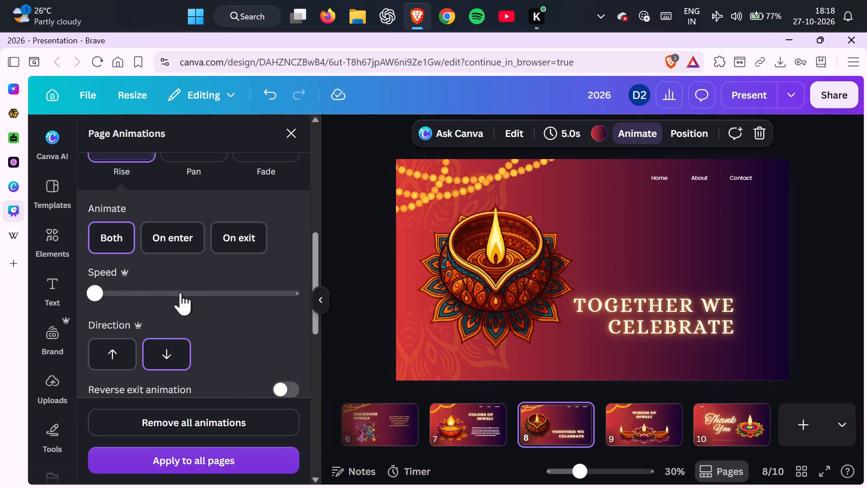
click(181, 293)
click(608, 435)
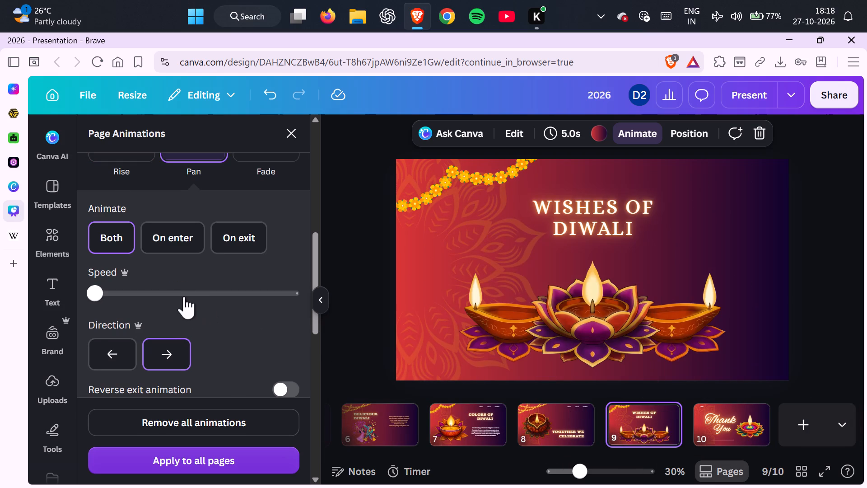
click(179, 292)
Raise the Thank You slide's Pan animation speed to just under half the range and make it animate on both enter and exit.
click(731, 440)
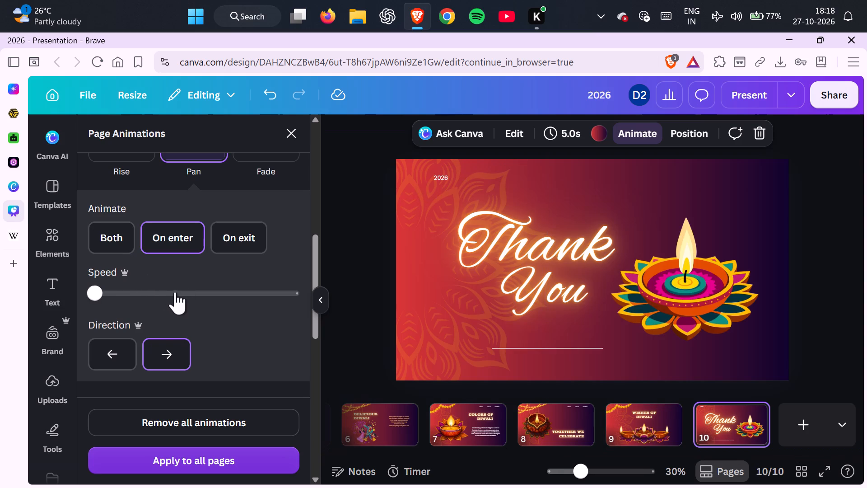
click(185, 293)
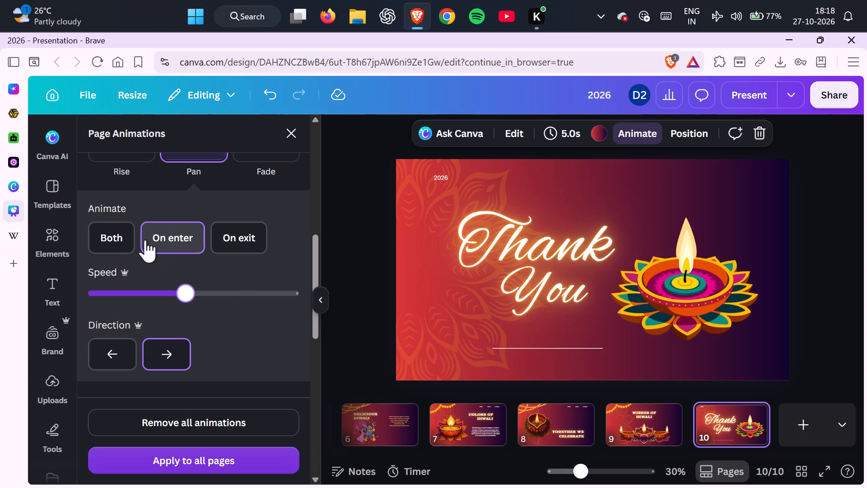
click(127, 233)
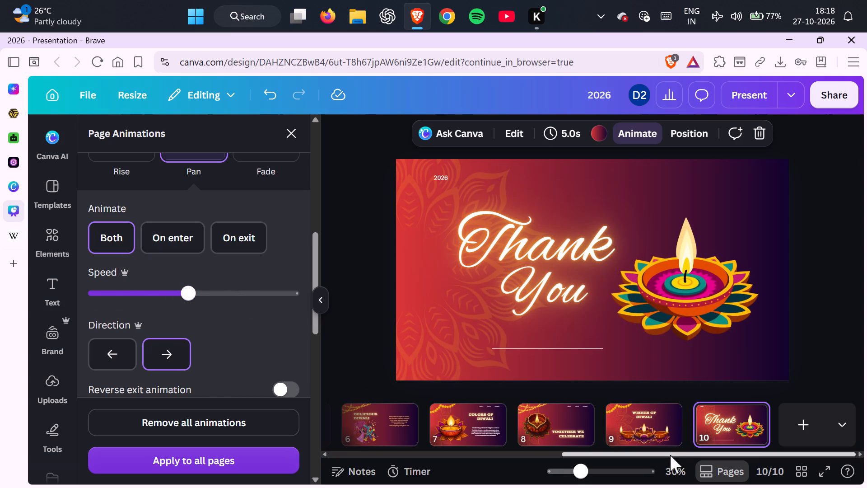
Delete the Home, About and Contact labels from slide 3, The Meaning of Diwali.
drag(669, 455, 625, 451)
drag(615, 450, 455, 450)
click(455, 450)
triple_click(453, 454)
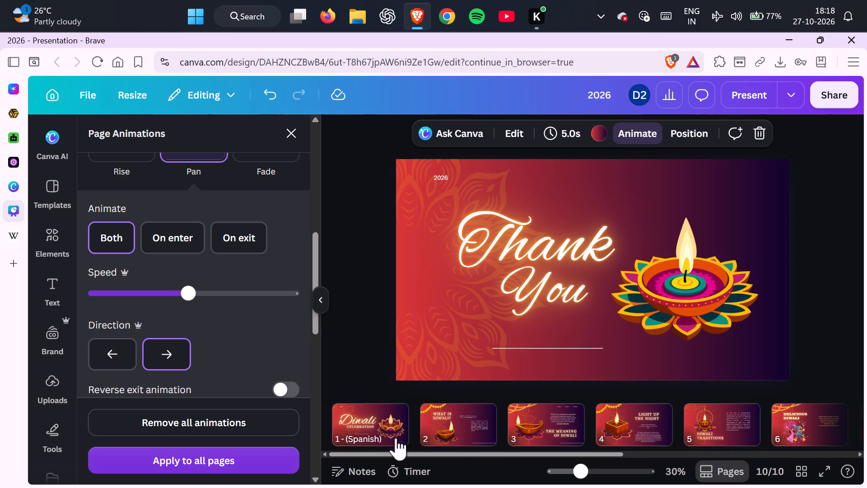
click(391, 433)
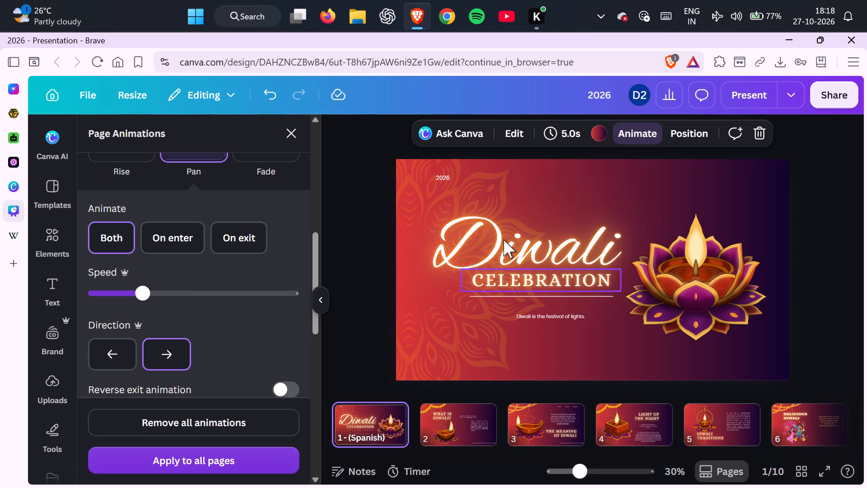
click(461, 427)
click(535, 436)
click(657, 180)
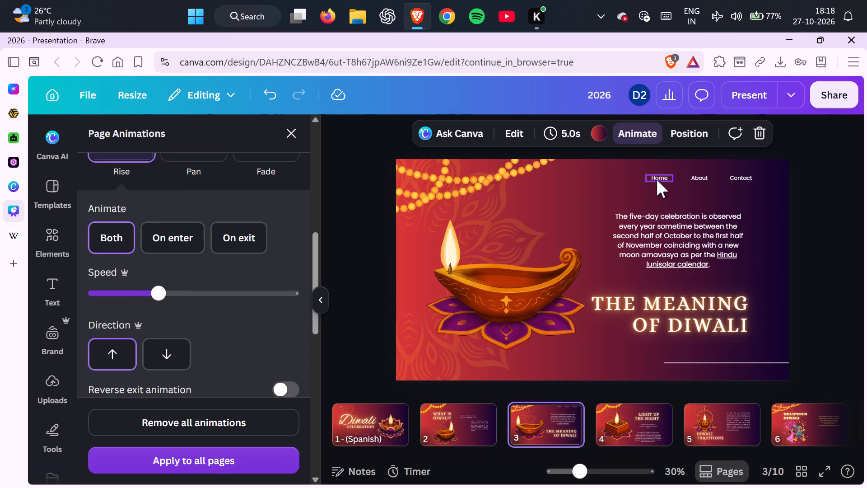
click(722, 211)
click(700, 183)
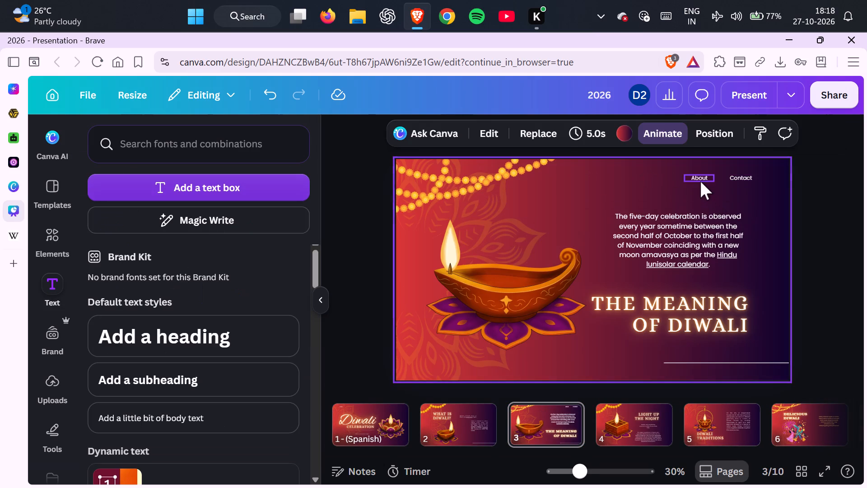
click(700, 181)
click(755, 216)
click(738, 180)
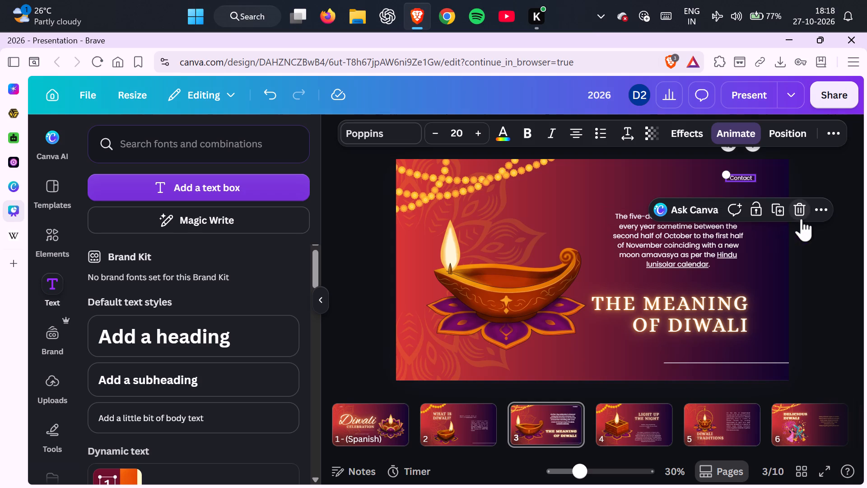
click(799, 216)
Delete the Home, About and Contact labels from slide 7, Colors of Diwali.
click(639, 431)
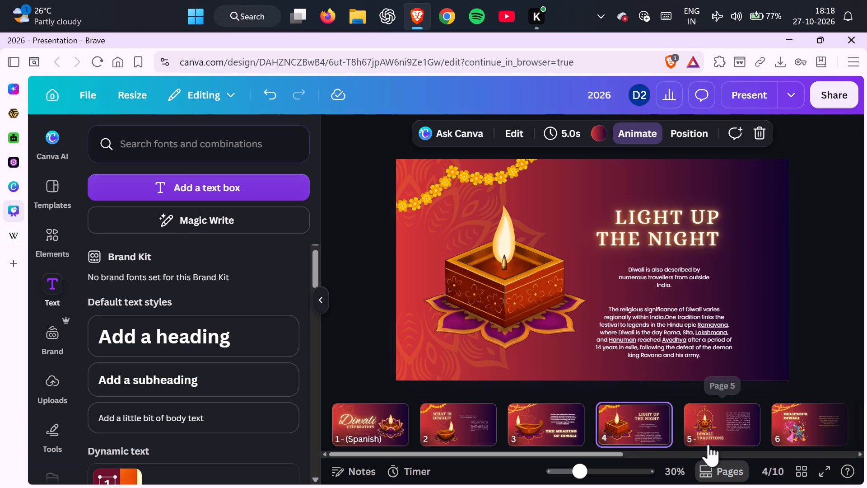
click(709, 444)
drag(604, 453, 734, 459)
click(656, 430)
click(668, 174)
click(718, 204)
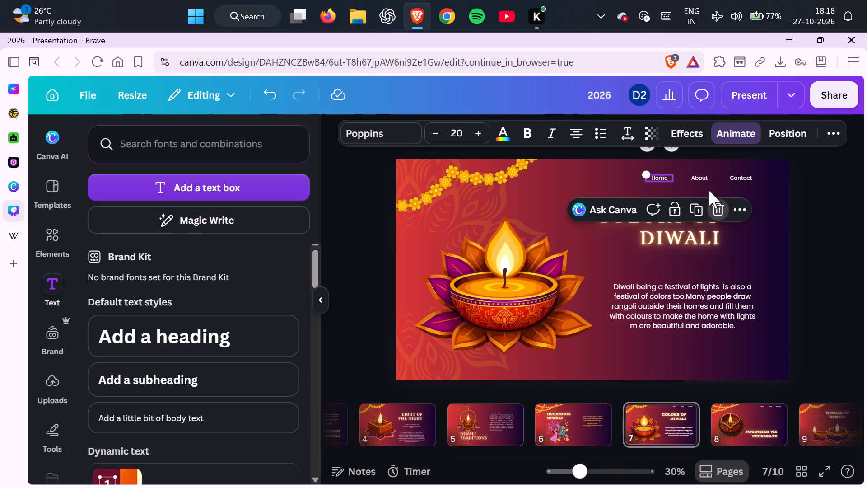
click(701, 178)
click(762, 211)
click(744, 179)
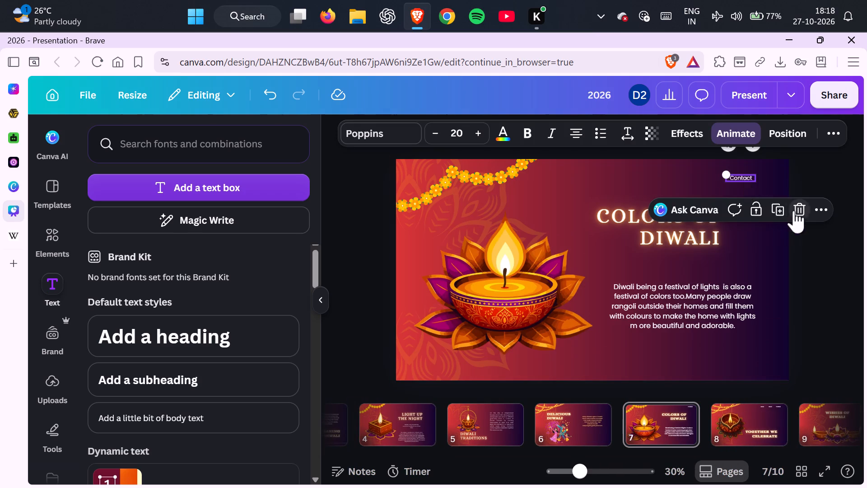
click(794, 211)
Delete the Home, About and Contact labels from slide 8, Together We Celebrate.
drag(700, 454, 765, 452)
click(667, 421)
click(664, 178)
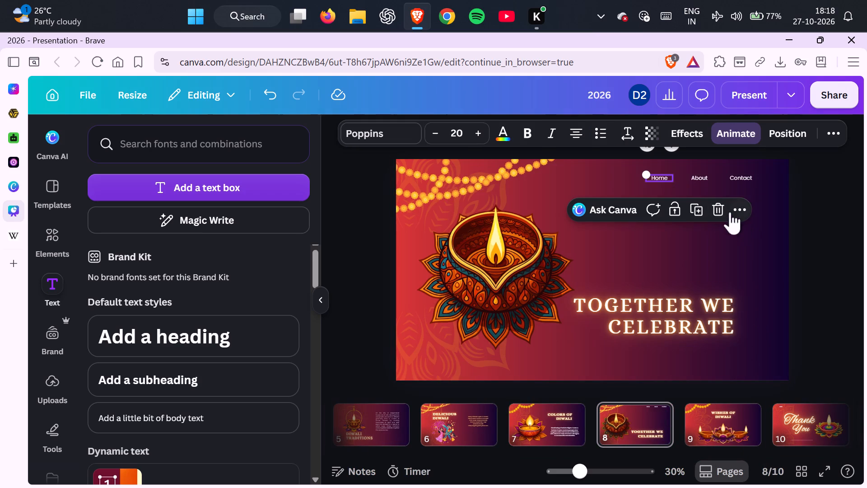
click(721, 208)
click(701, 184)
click(702, 181)
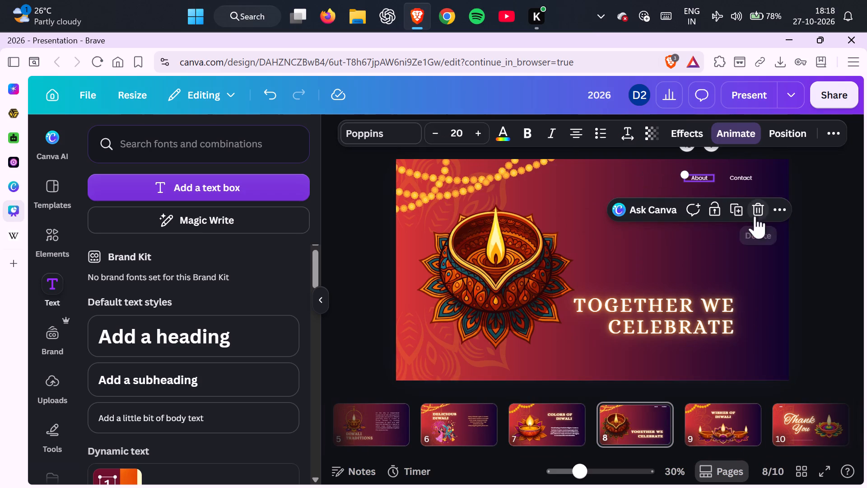
double_click(755, 216)
click(742, 179)
click(802, 214)
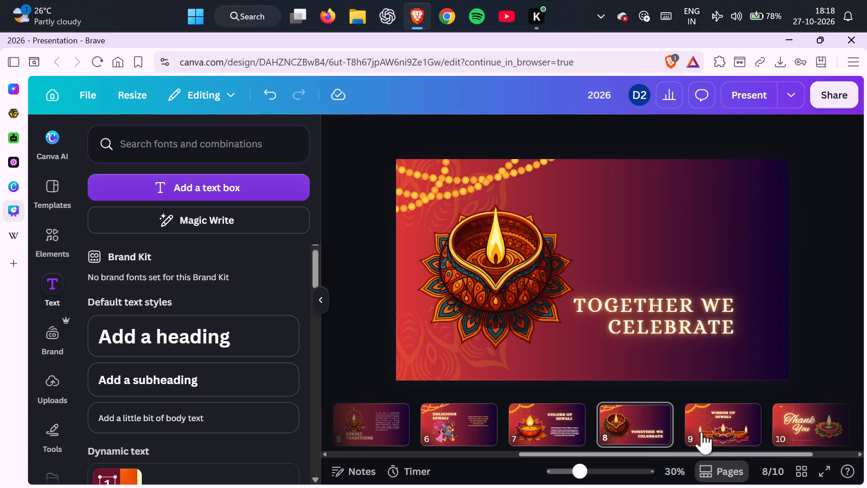
drag(691, 455, 639, 461)
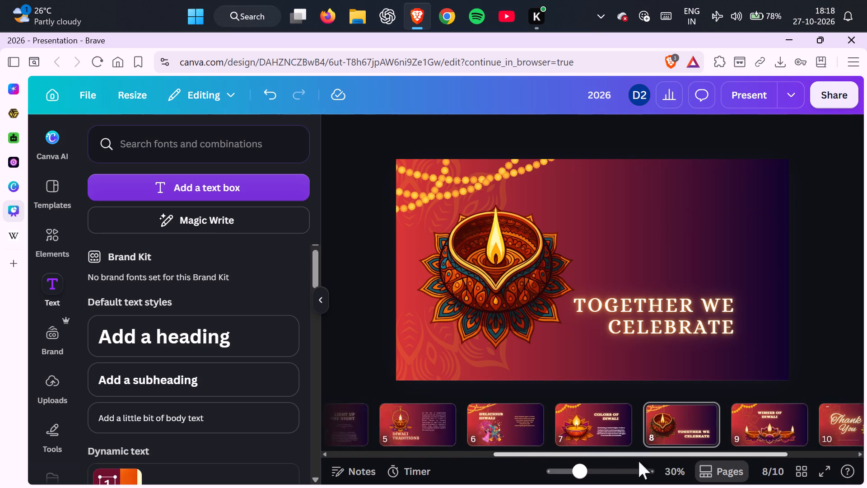
drag(639, 461, 407, 456)
click(385, 425)
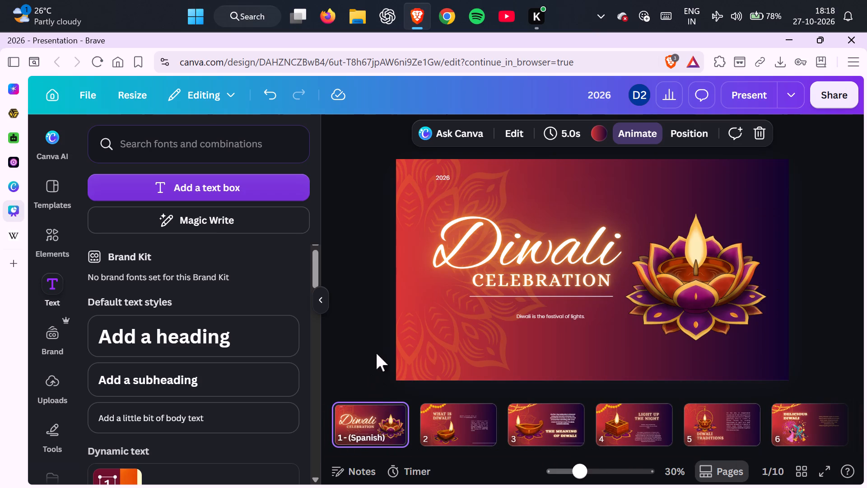
click(713, 276)
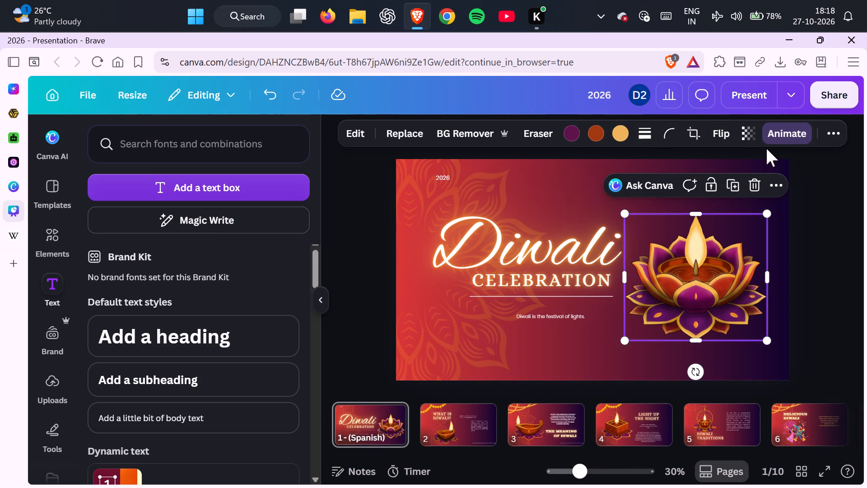
click(795, 136)
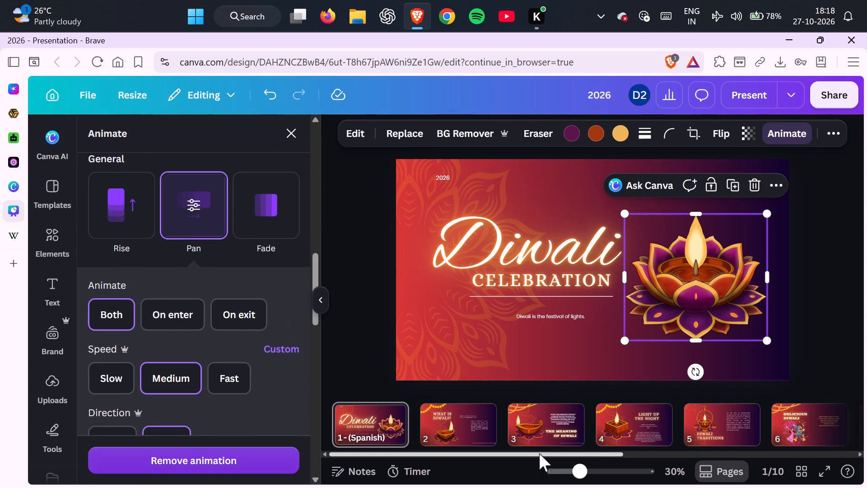
drag(610, 450, 656, 447)
click(655, 450)
triple_click(655, 450)
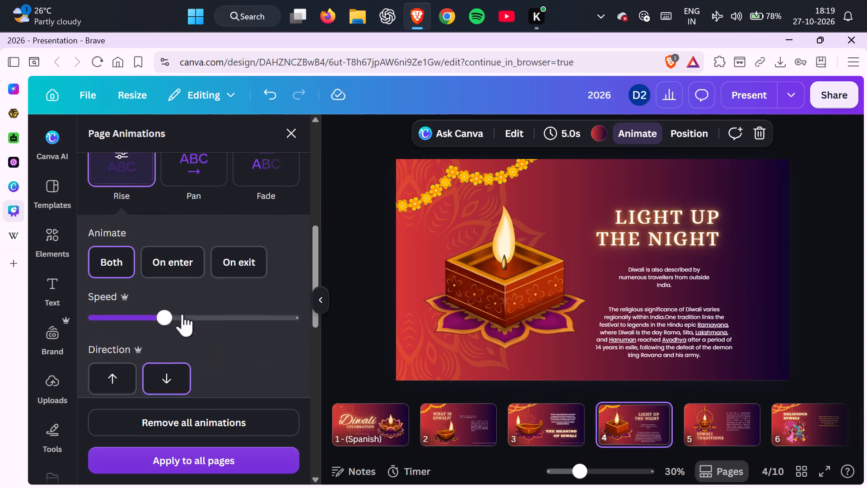
scroll(224, 309, up, 2)
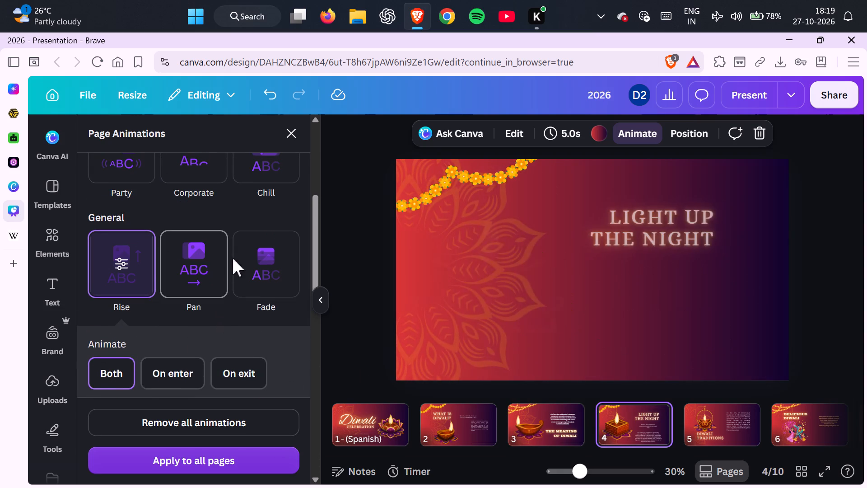
scroll(258, 259, up, 1)
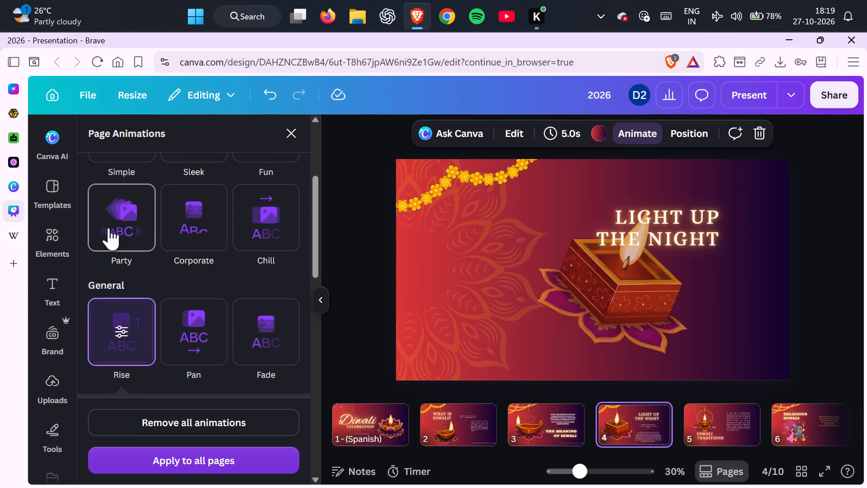
click(185, 231)
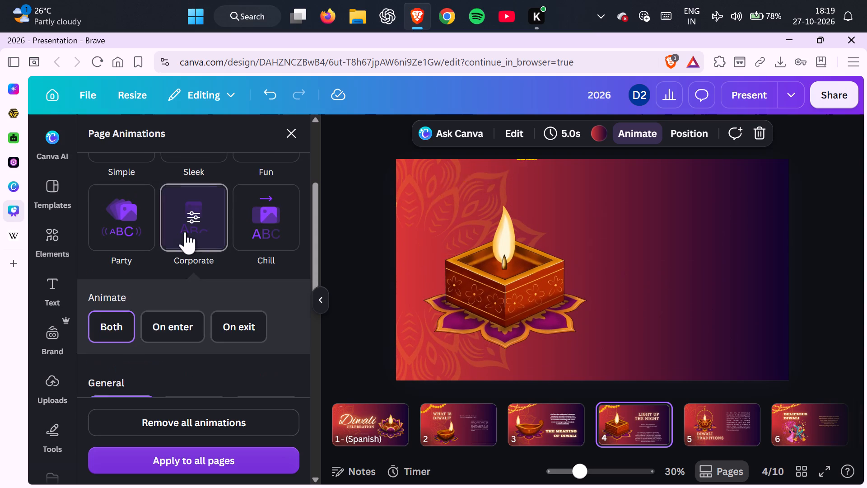
Apply the Photo Flow page animation to slide 5, Diwali Traditions.
double_click(713, 432)
scroll(270, 330, down, 8)
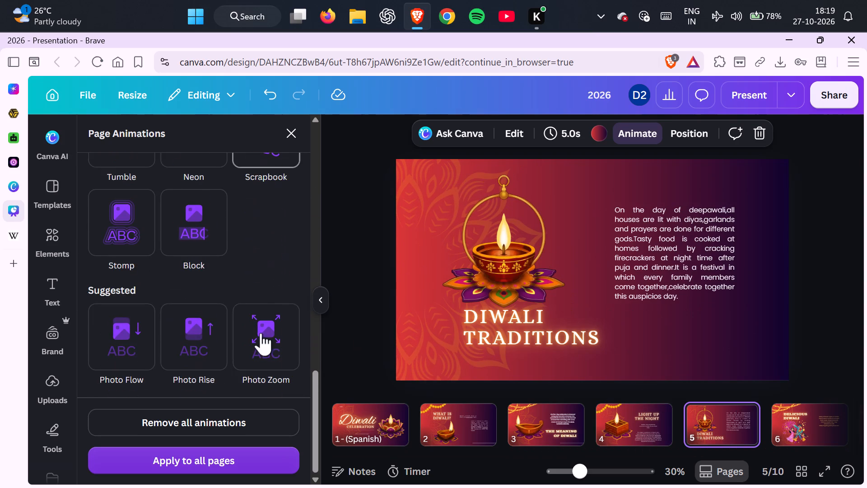
click(118, 326)
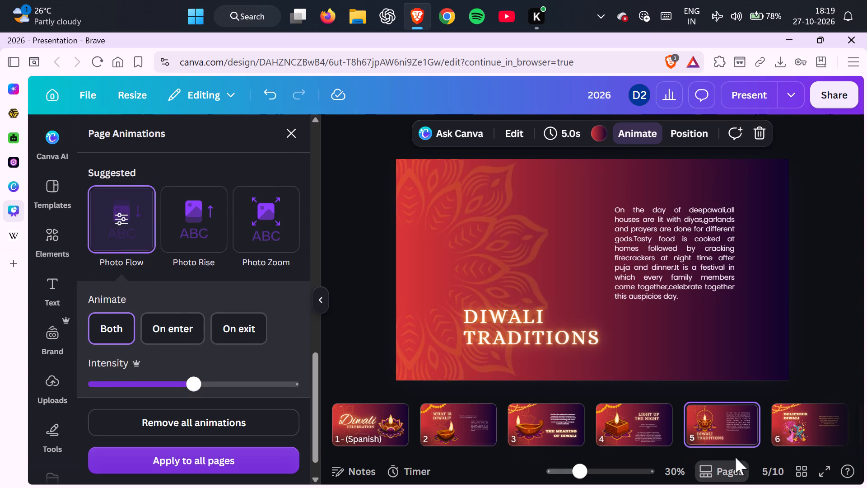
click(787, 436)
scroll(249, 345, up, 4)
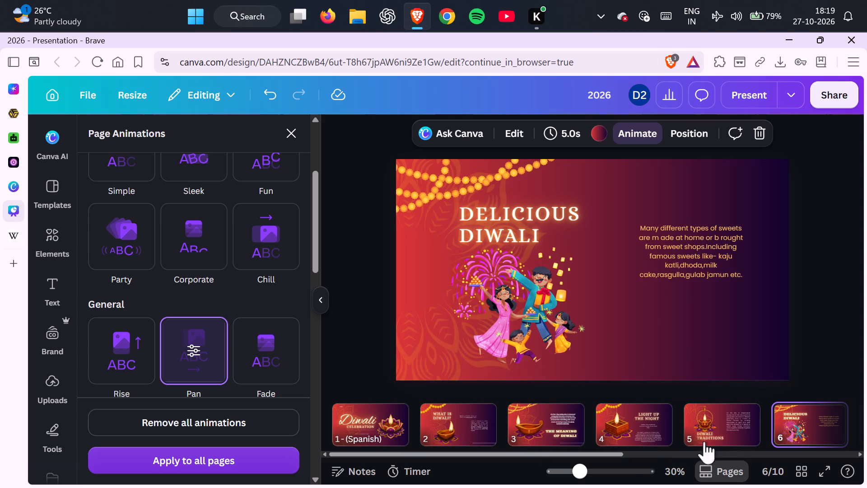
Apply the Scrapbook page animation to slide 7, Colors of Diwali.
click(625, 453)
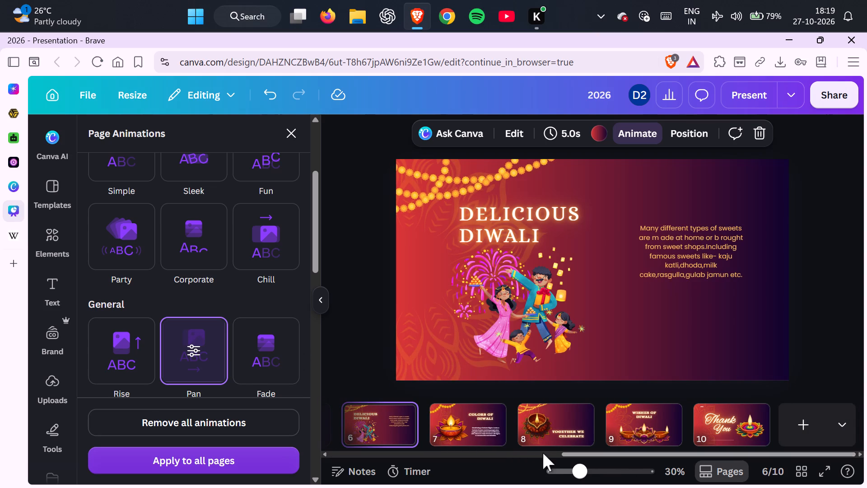
double_click(489, 425)
scroll(218, 290, down, 6)
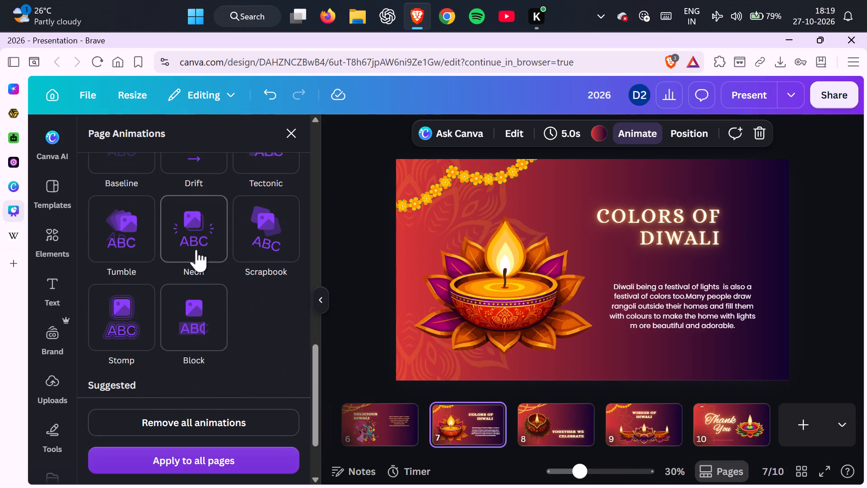
click(269, 252)
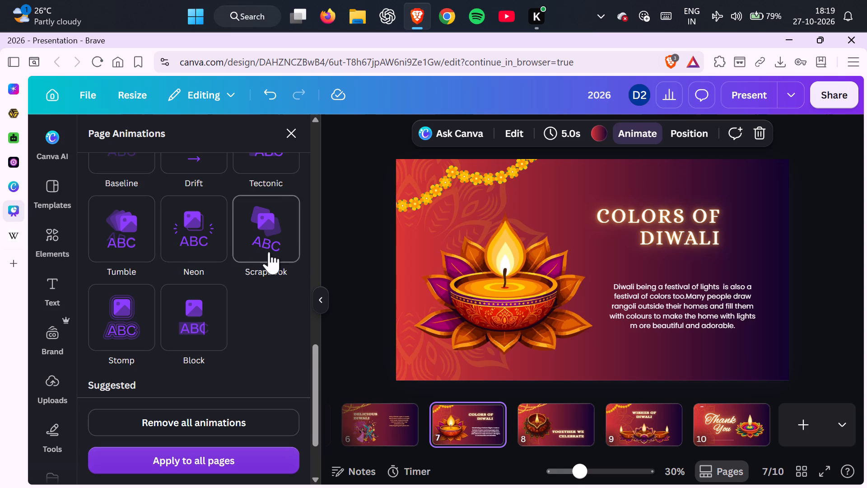
Apply the Tumble page animation to slide 8, Together We Celebrate.
click(546, 427)
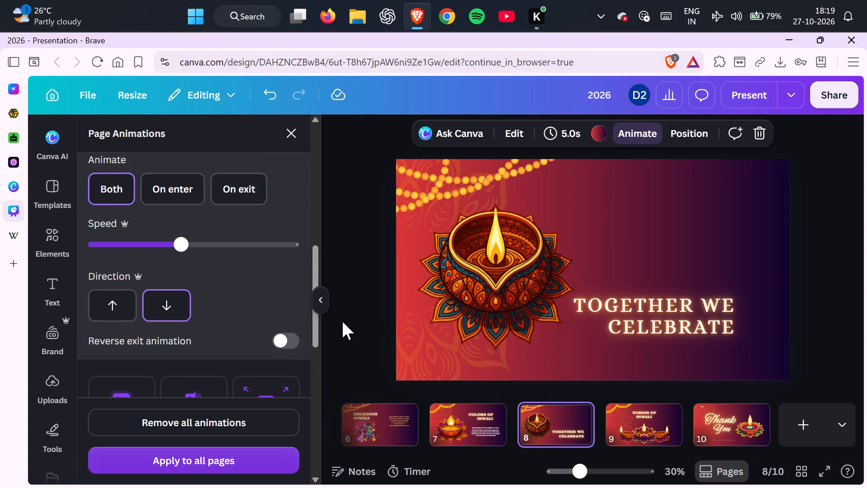
scroll(311, 319, down, 6)
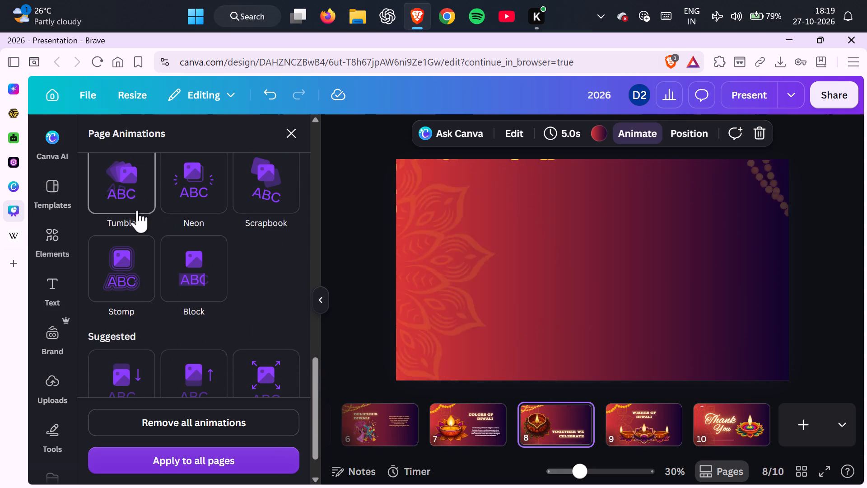
click(137, 210)
Apply the Photo Rise page animation to slide 9, Wishes of Diwali.
click(649, 430)
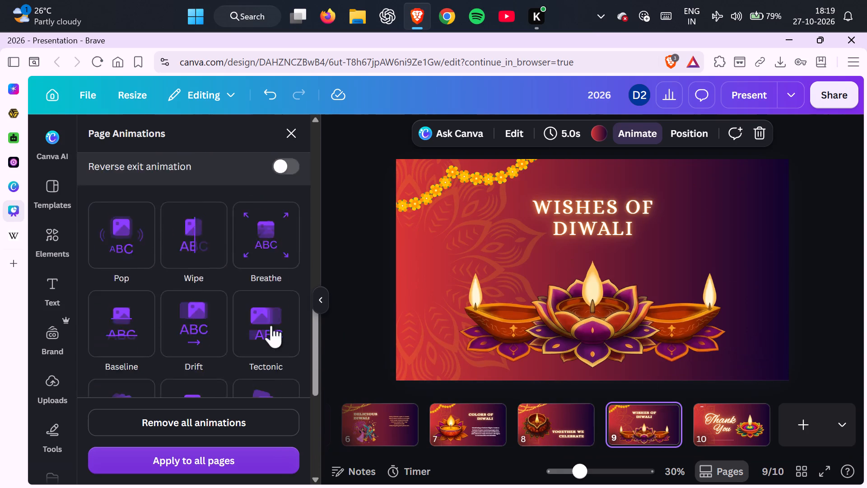
scroll(227, 306, down, 11)
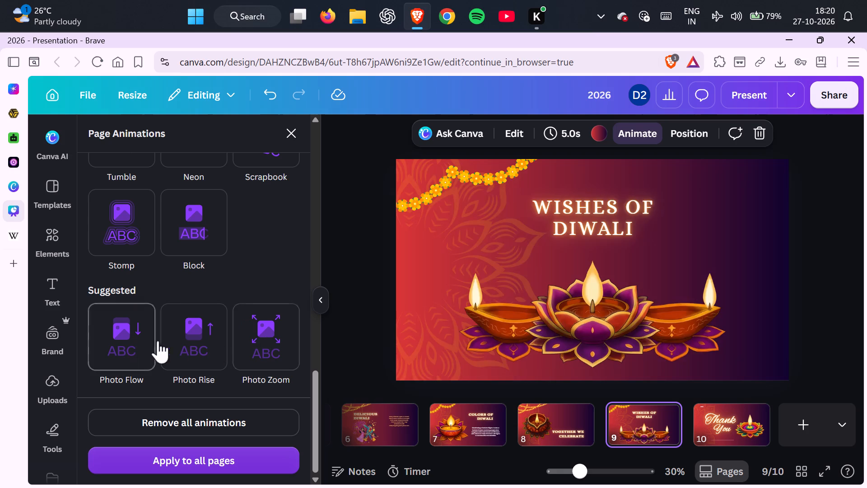
click(185, 335)
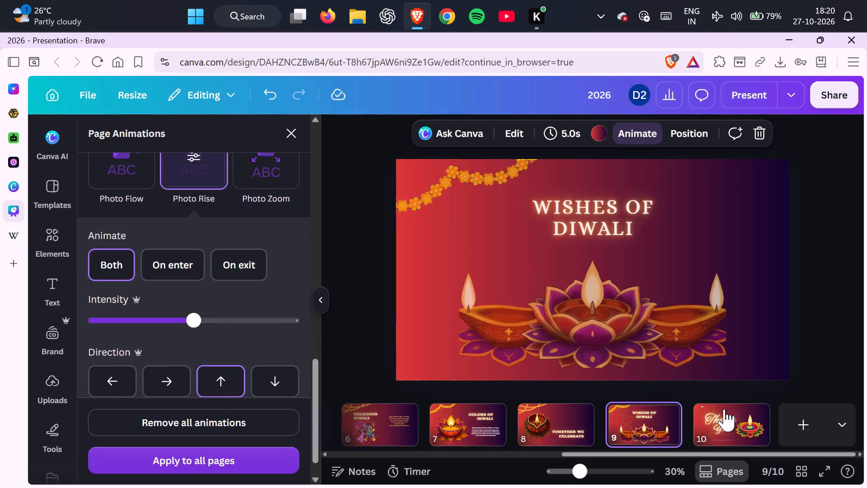
Apply the Wipe page animation to slide 10, Thank You, for both enter and exit.
click(725, 419)
scroll(308, 307, down, 6)
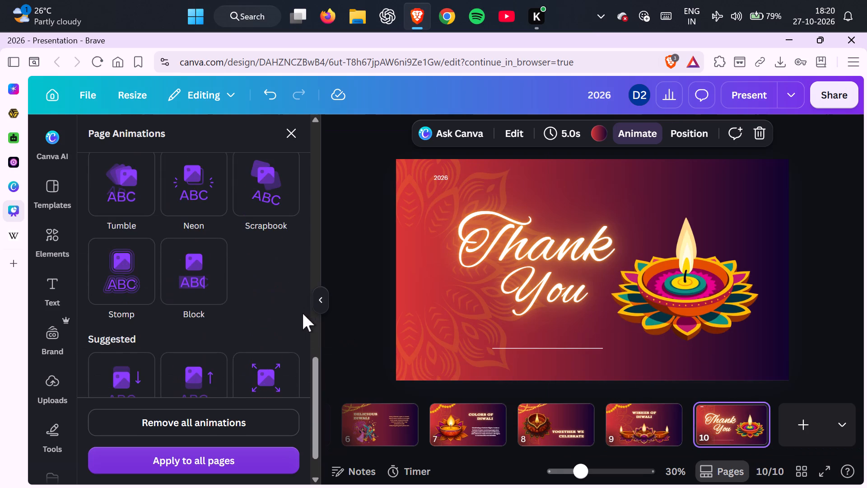
scroll(303, 338, down, 2)
scroll(303, 338, up, 3)
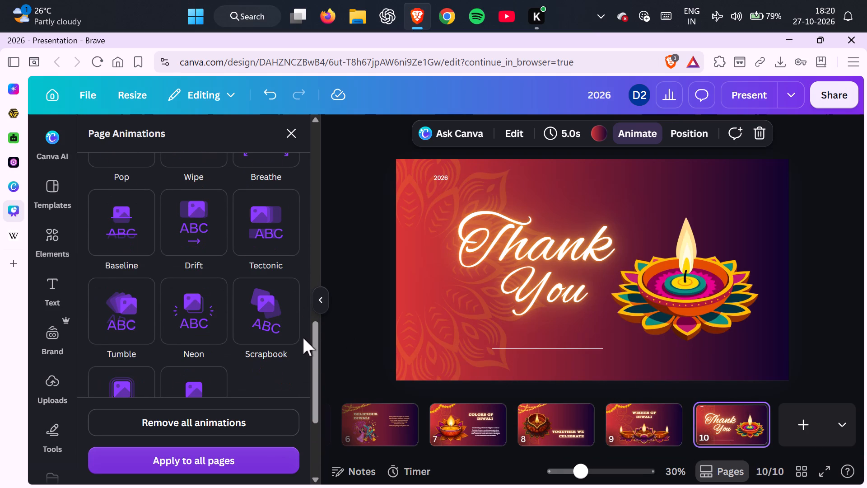
scroll(303, 338, up, 1)
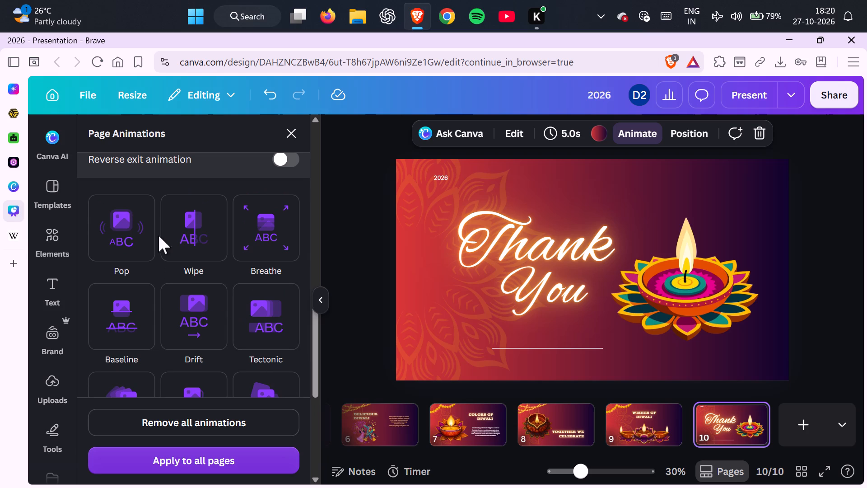
click(202, 244)
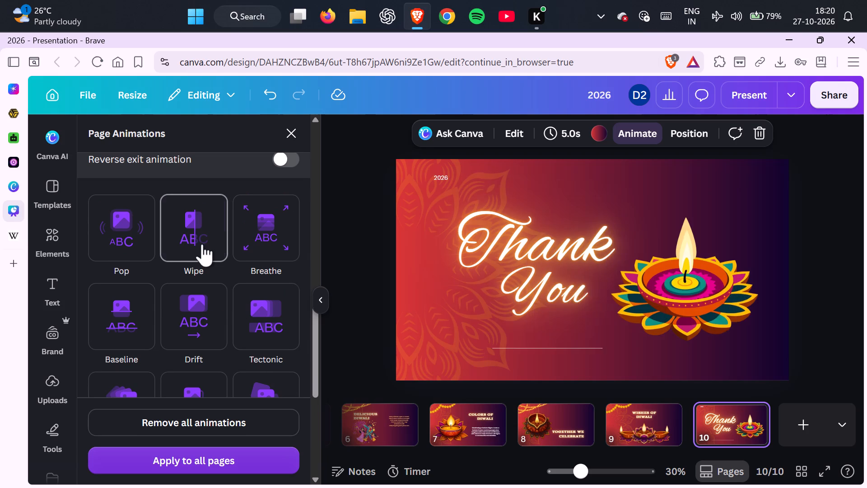
click(128, 257)
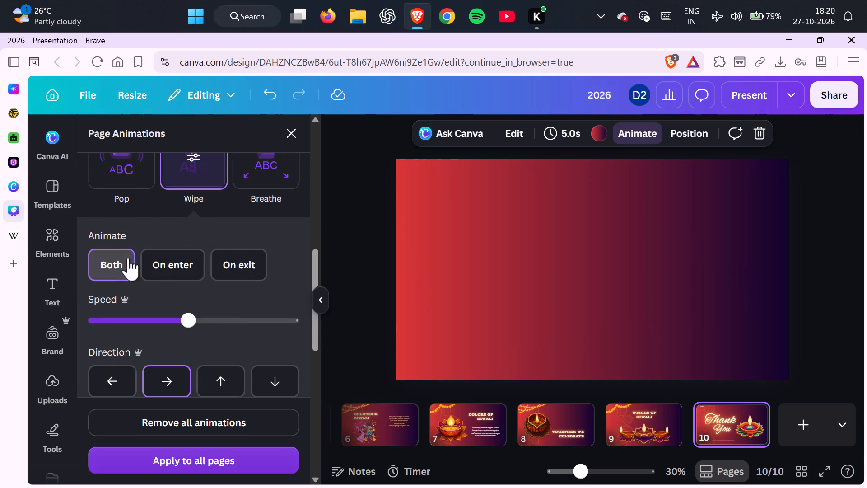
Play the presentation full screen from slide 1 through slide 10 to check the page animations, and exit the full-screen view.
triple_click(533, 459)
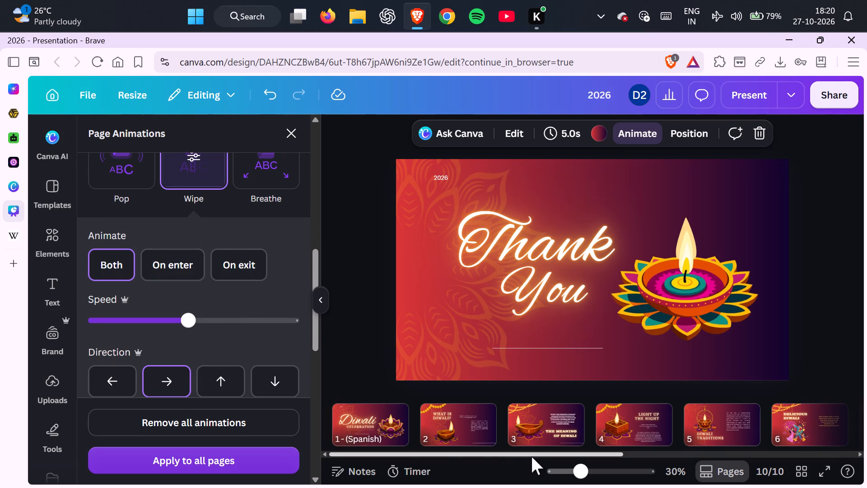
click(506, 455)
click(379, 407)
click(826, 468)
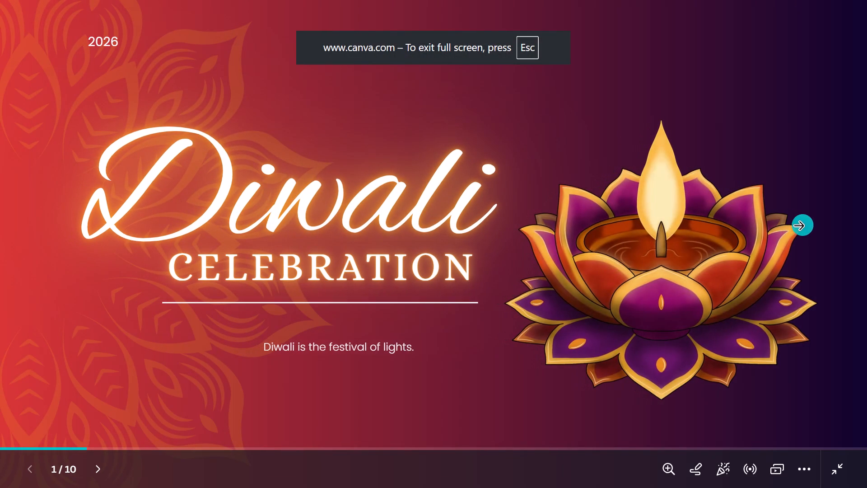
click(819, 236)
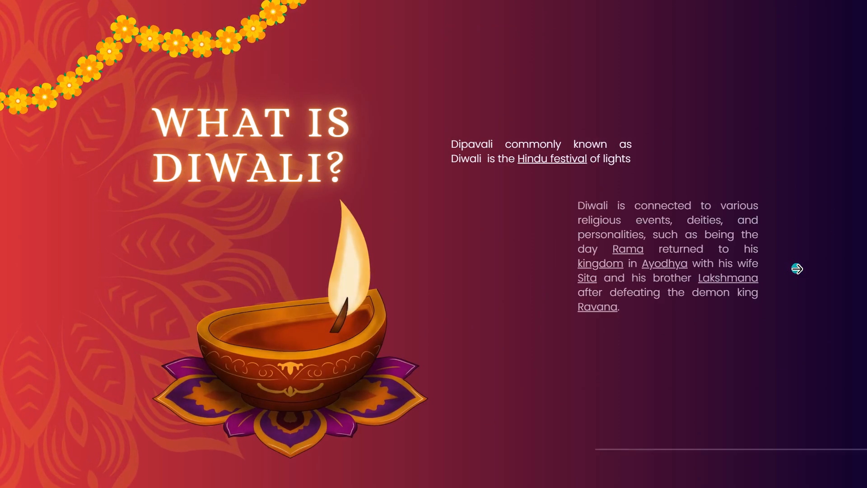
double_click(845, 258)
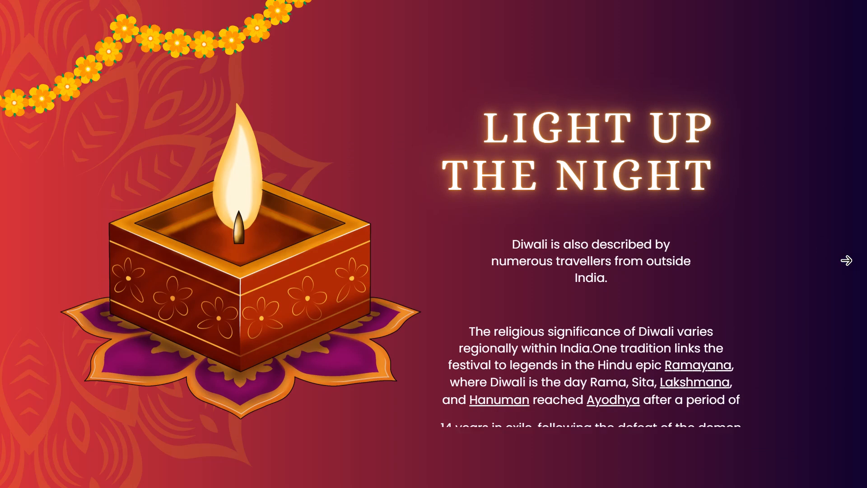
click(844, 260)
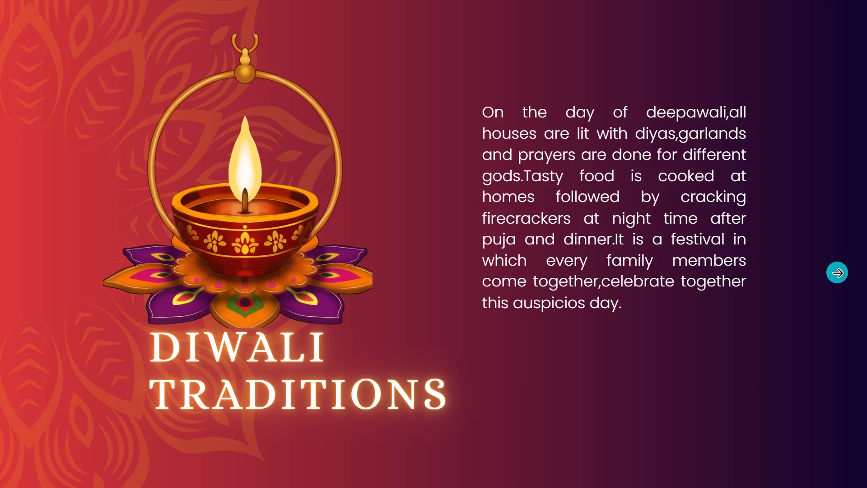
click(839, 271)
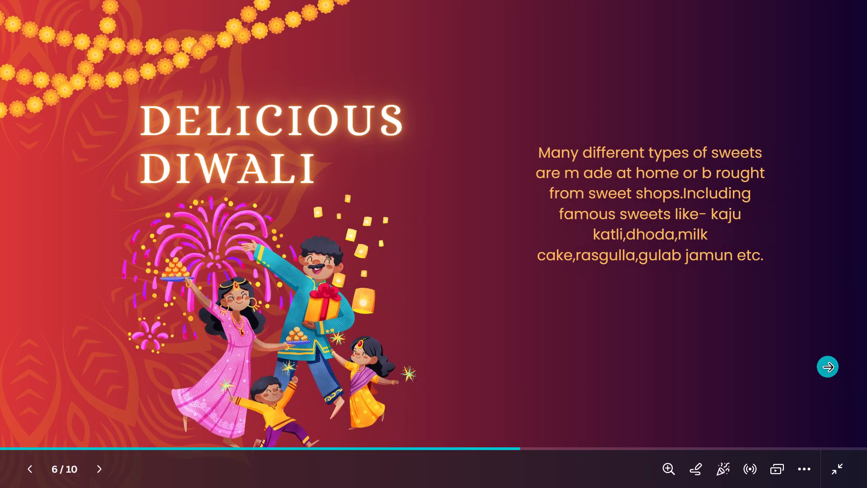
click(850, 283)
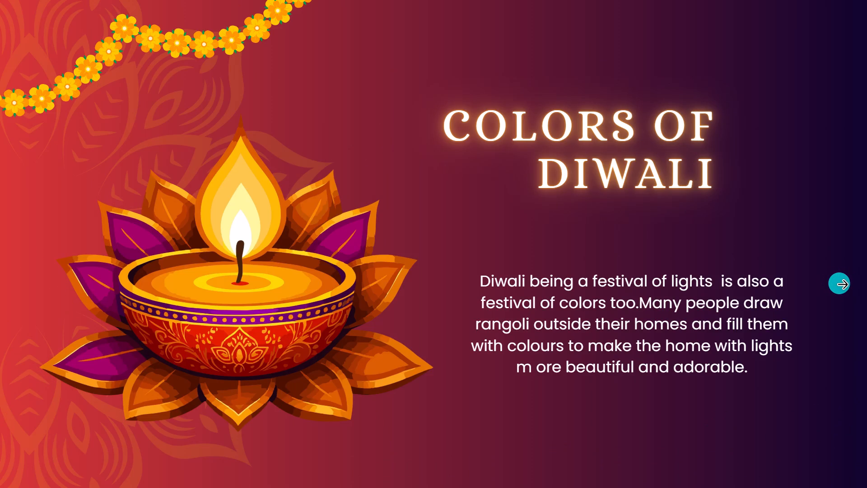
click(842, 284)
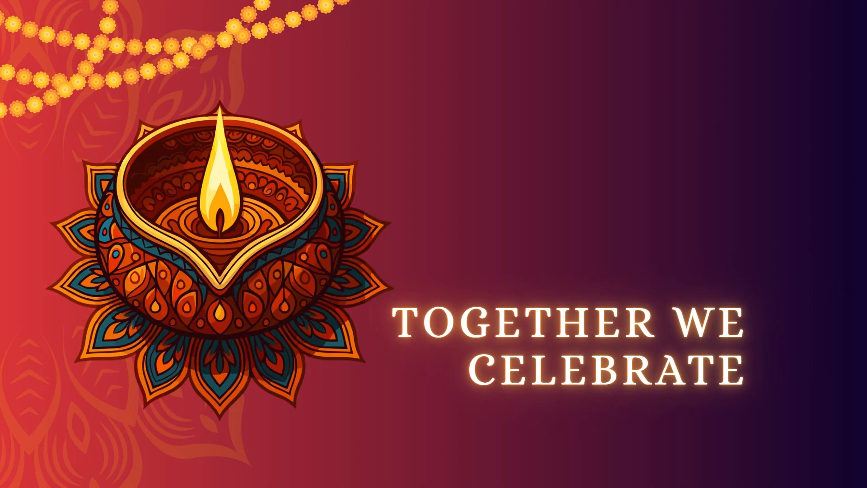
click(842, 271)
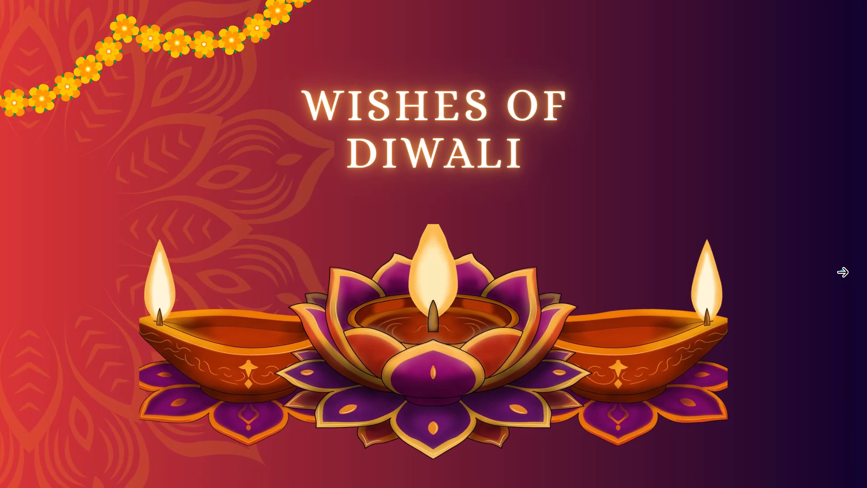
click(842, 272)
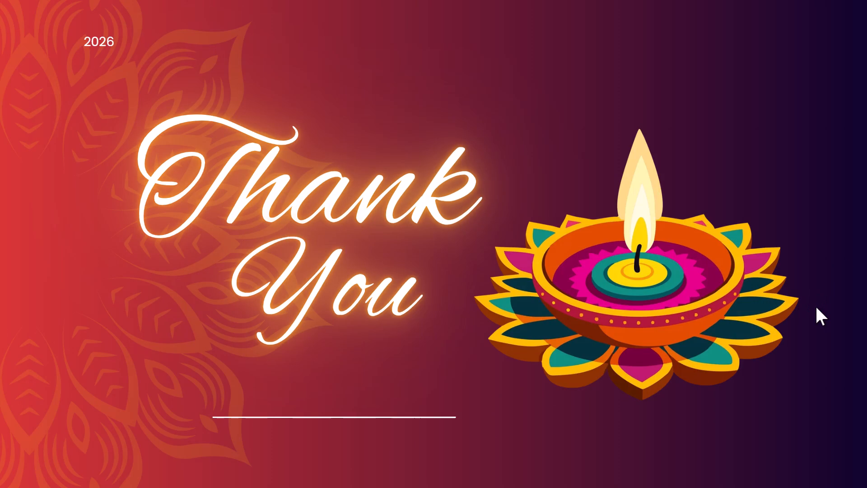
click(851, 241)
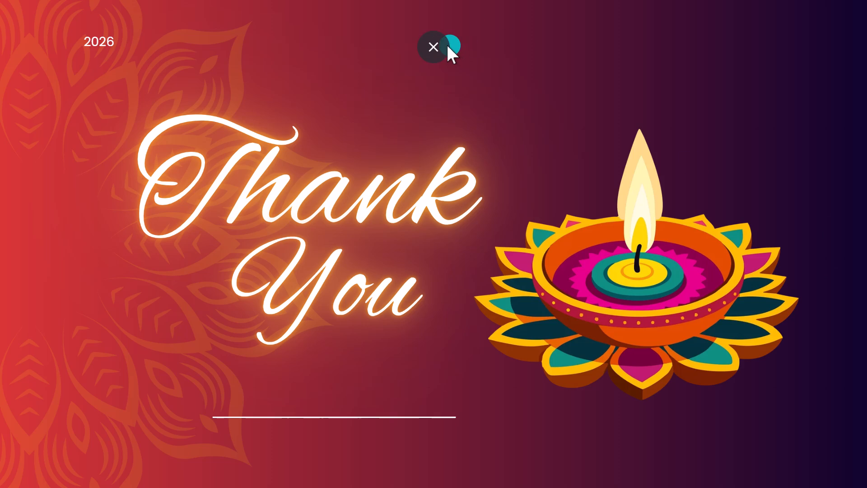
click(443, 43)
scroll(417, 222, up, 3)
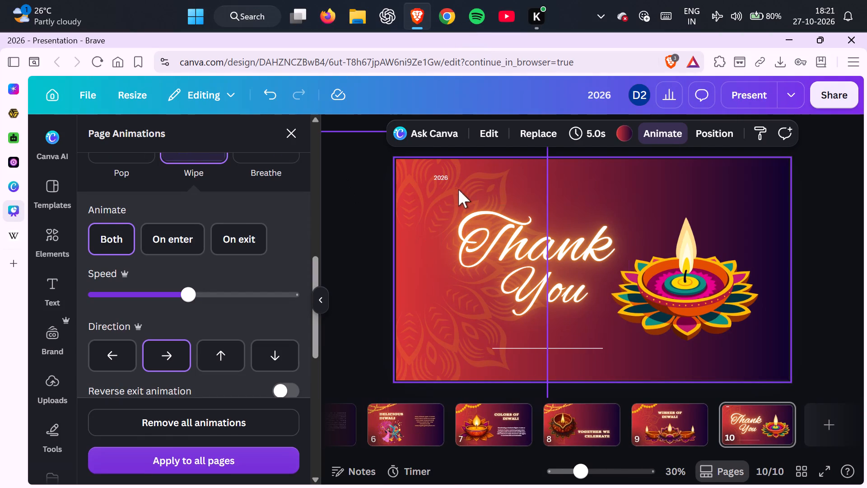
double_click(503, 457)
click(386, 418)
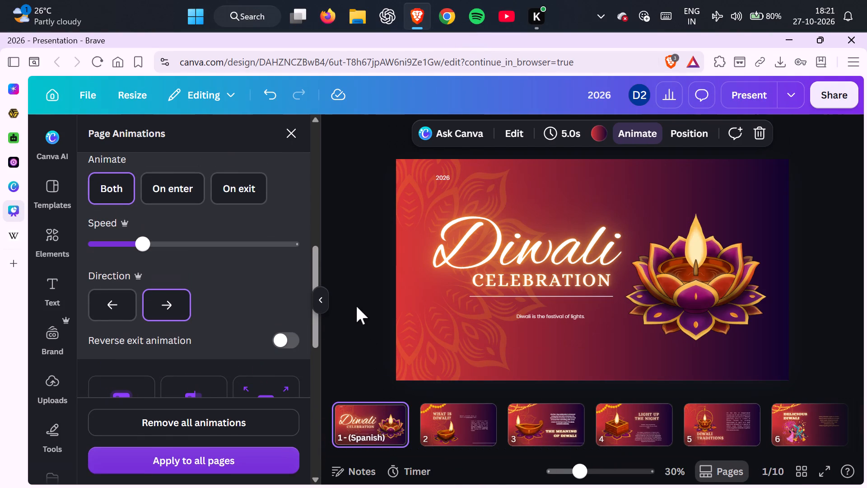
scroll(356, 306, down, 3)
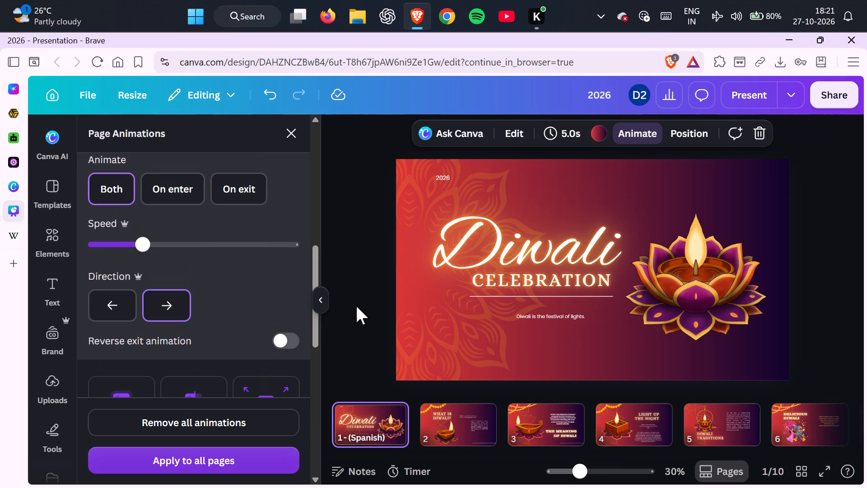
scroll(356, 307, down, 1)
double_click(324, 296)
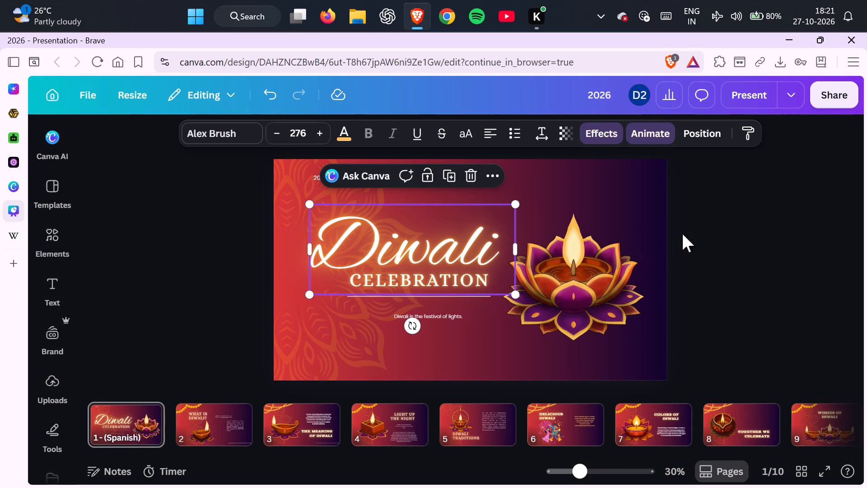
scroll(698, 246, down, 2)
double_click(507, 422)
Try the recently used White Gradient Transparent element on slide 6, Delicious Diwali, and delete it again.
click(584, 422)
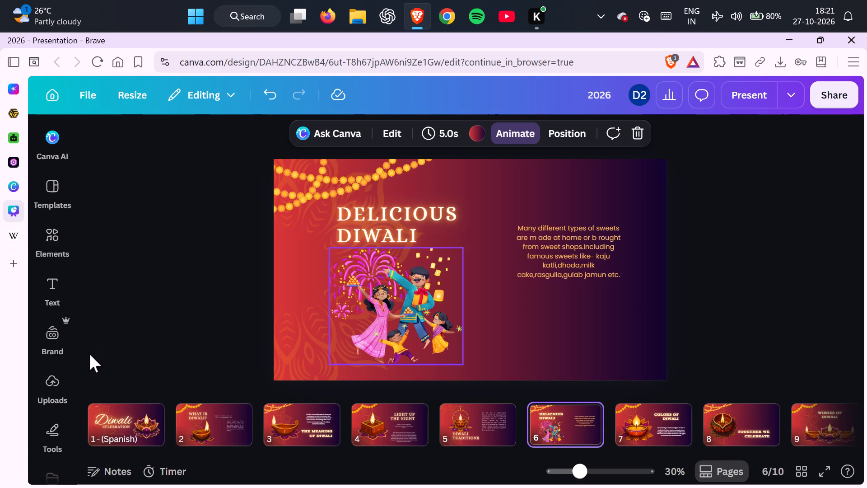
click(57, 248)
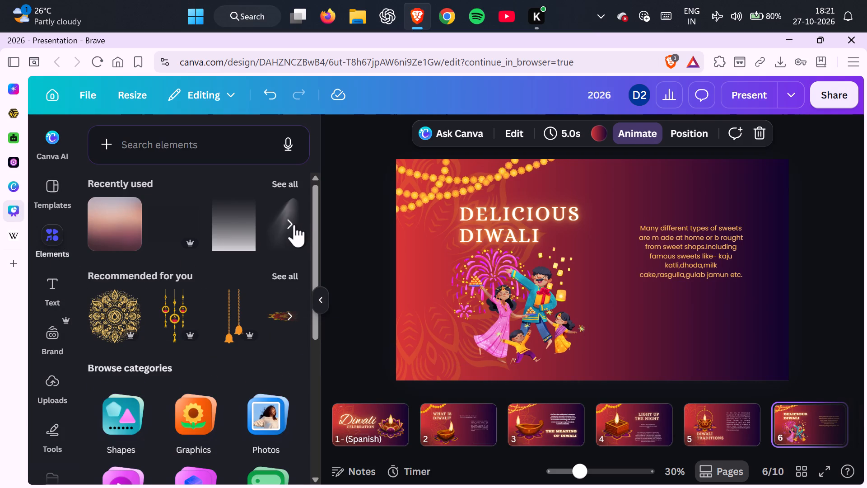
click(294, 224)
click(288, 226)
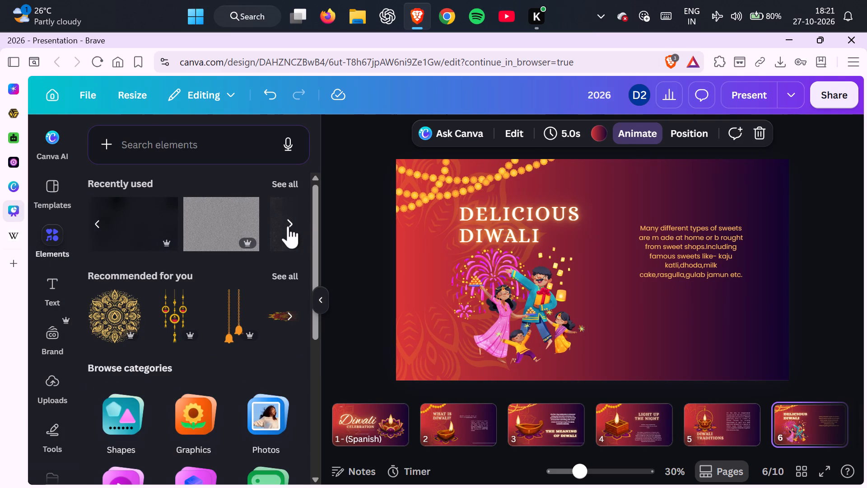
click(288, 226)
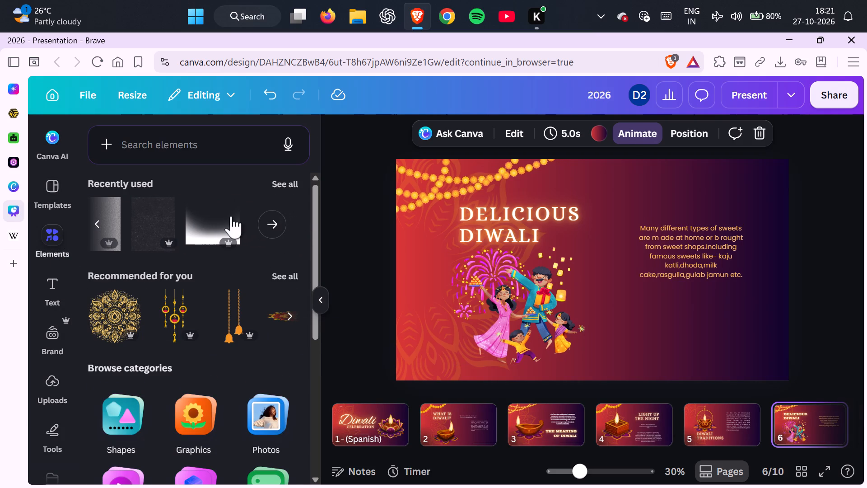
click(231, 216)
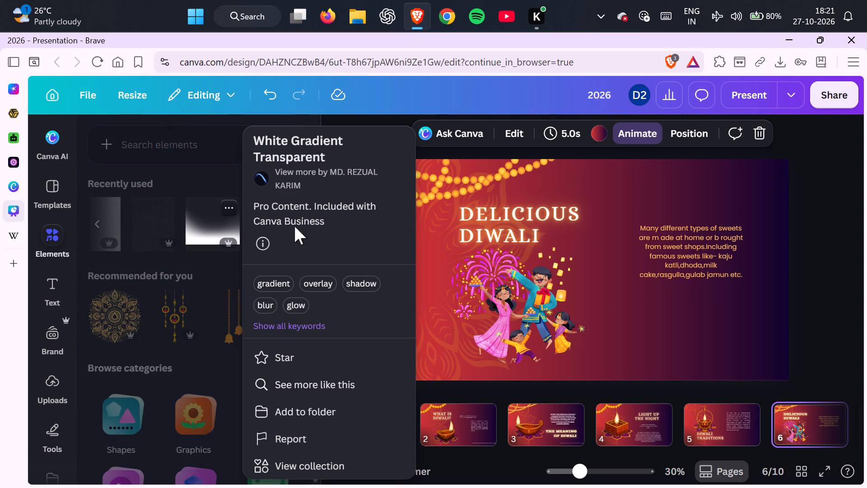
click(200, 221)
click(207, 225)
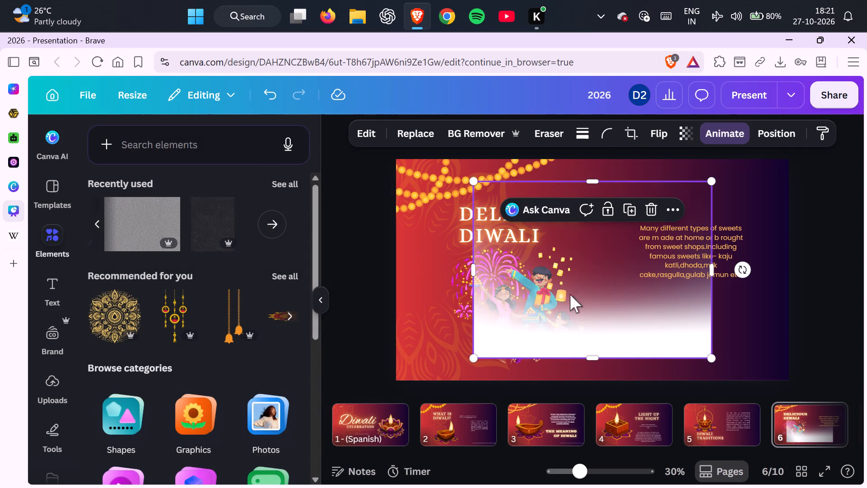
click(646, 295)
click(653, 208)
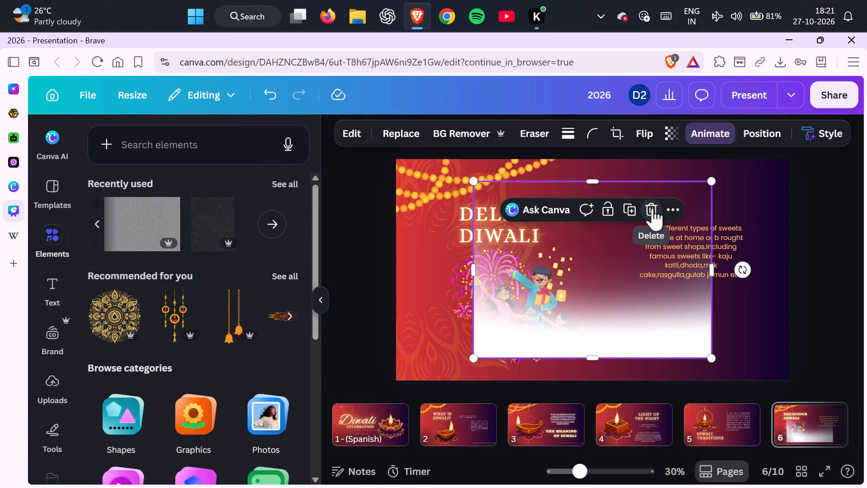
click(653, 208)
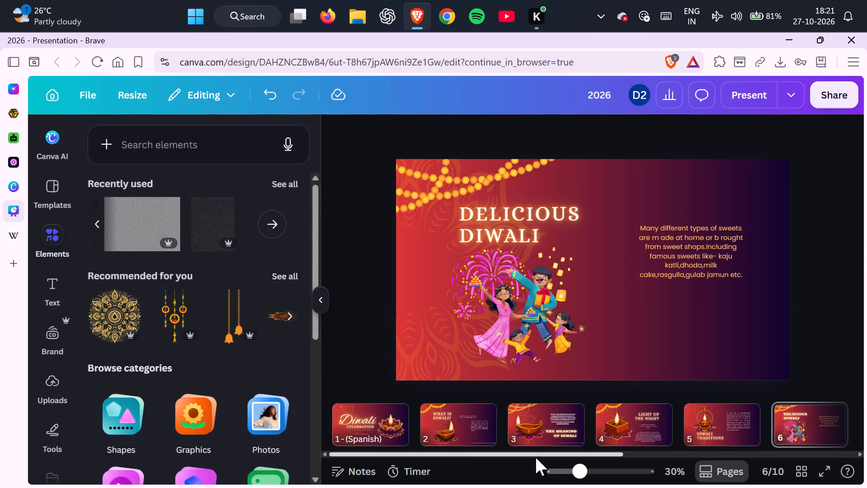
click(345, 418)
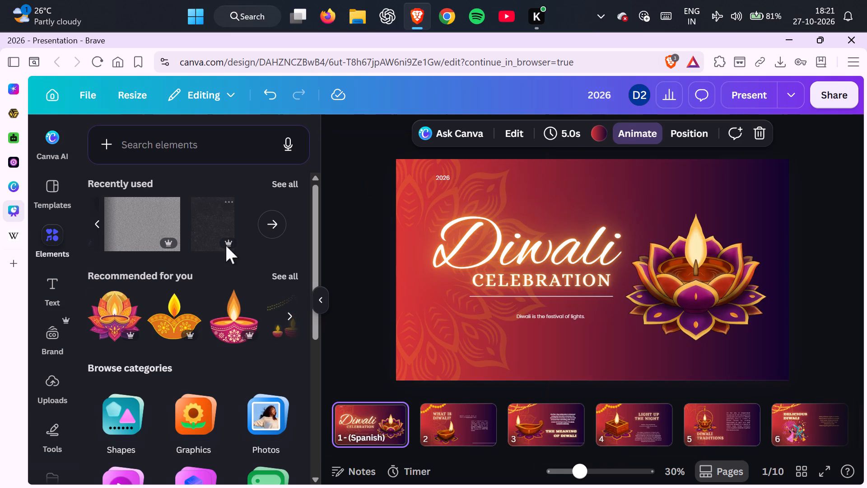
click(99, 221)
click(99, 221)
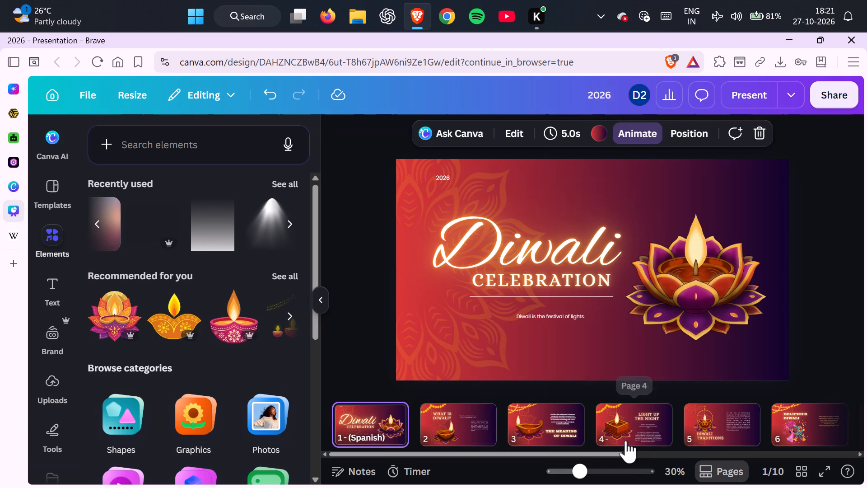
click(192, 153)
text(sweets)
key(Return)
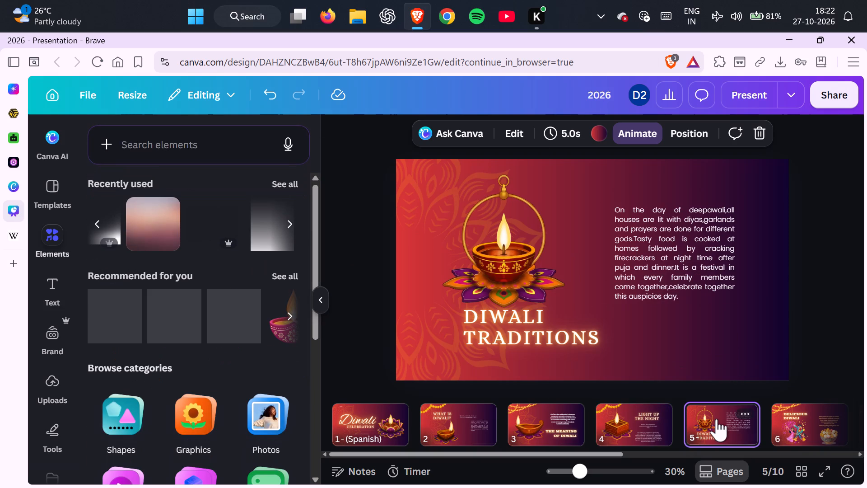
click(200, 145)
text(rangoli)
key(Return)
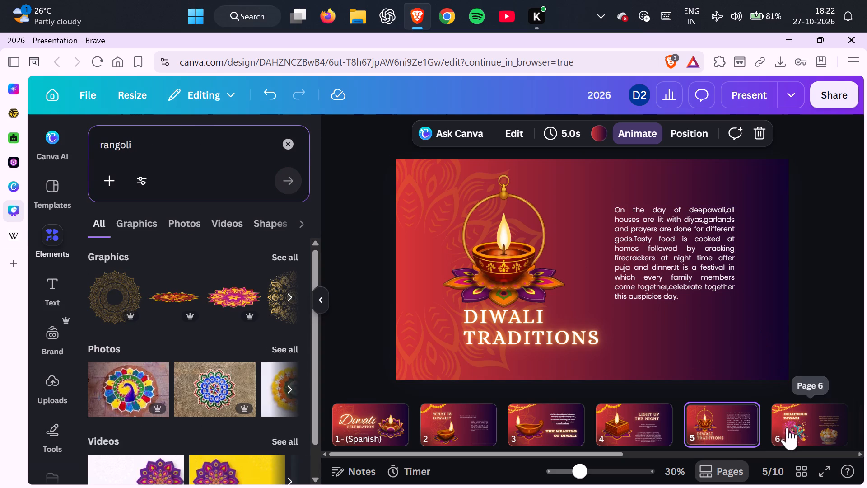
Examine slides 6 and 7 and browse the rangoli graphics for a suitable decoration.
click(787, 427)
click(793, 433)
click(828, 348)
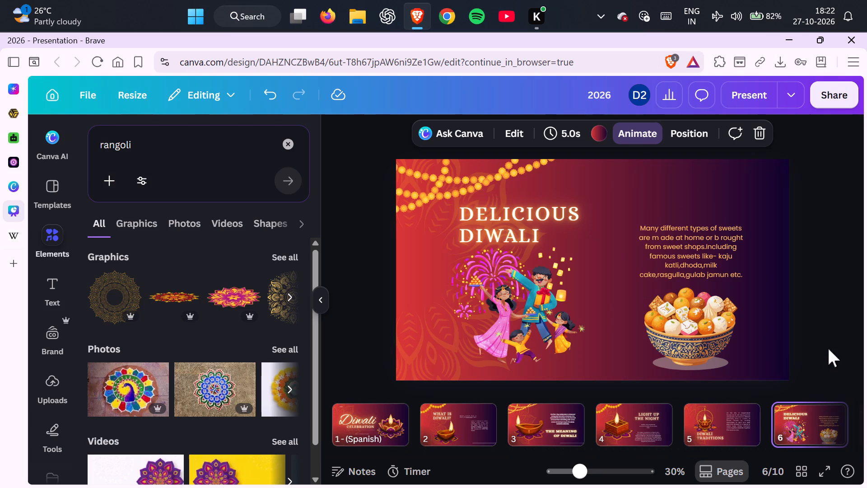
drag(621, 454, 657, 452)
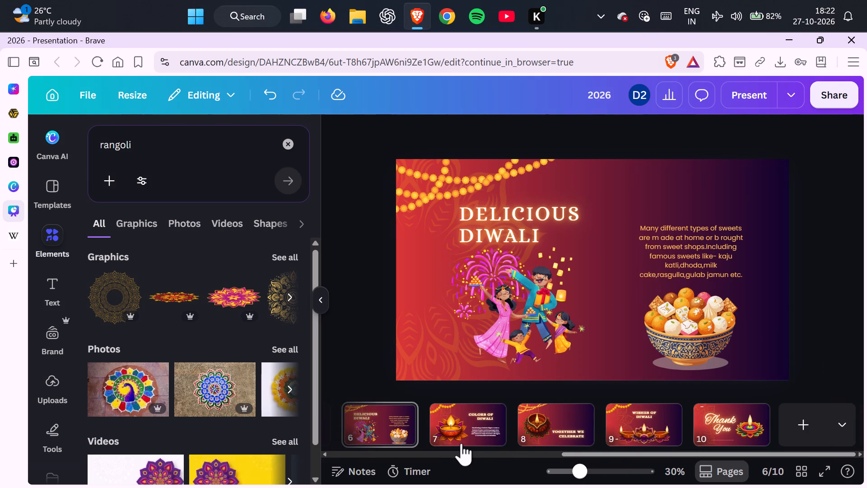
click(466, 436)
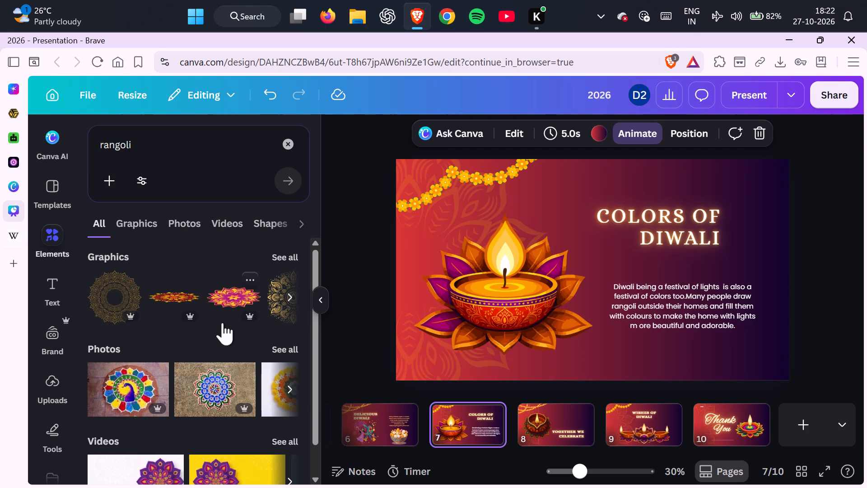
click(289, 300)
click(289, 300)
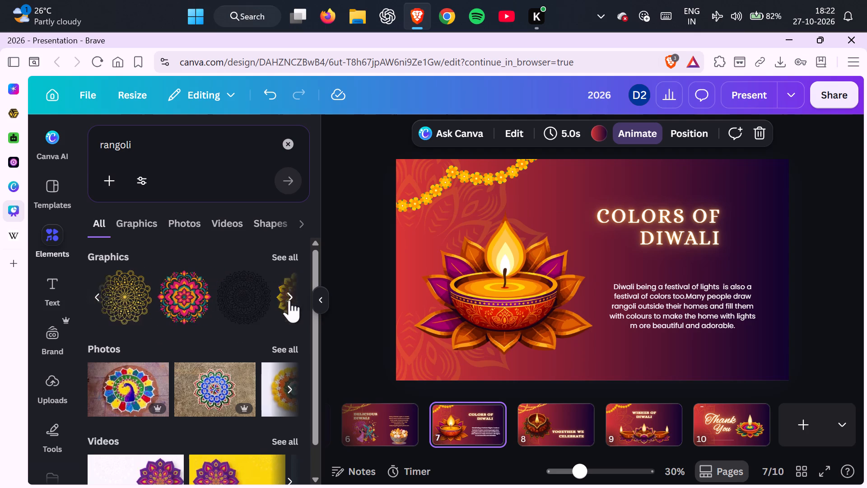
click(289, 300)
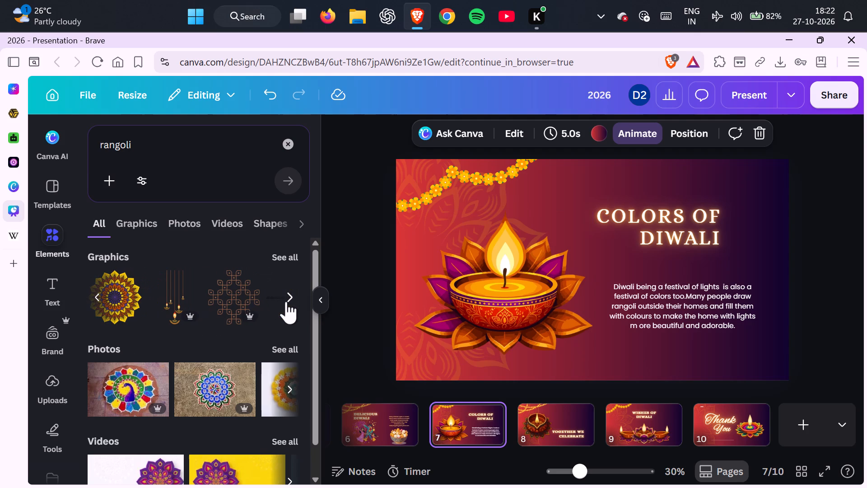
click(101, 296)
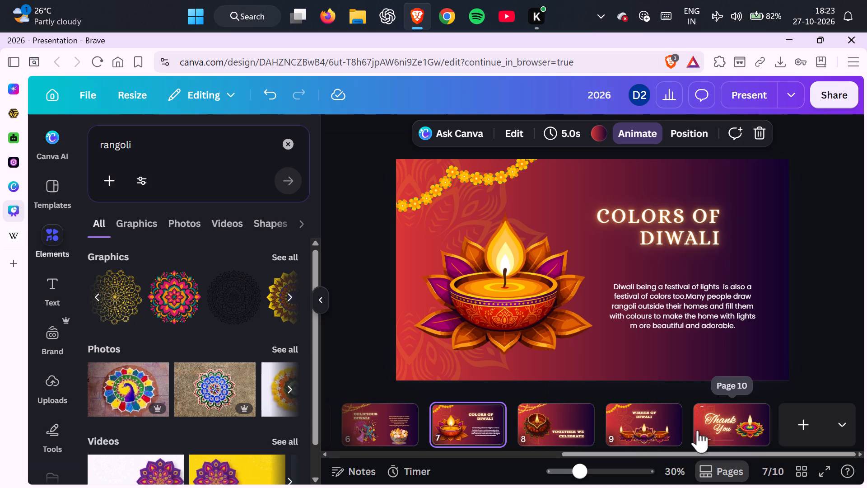
click(396, 436)
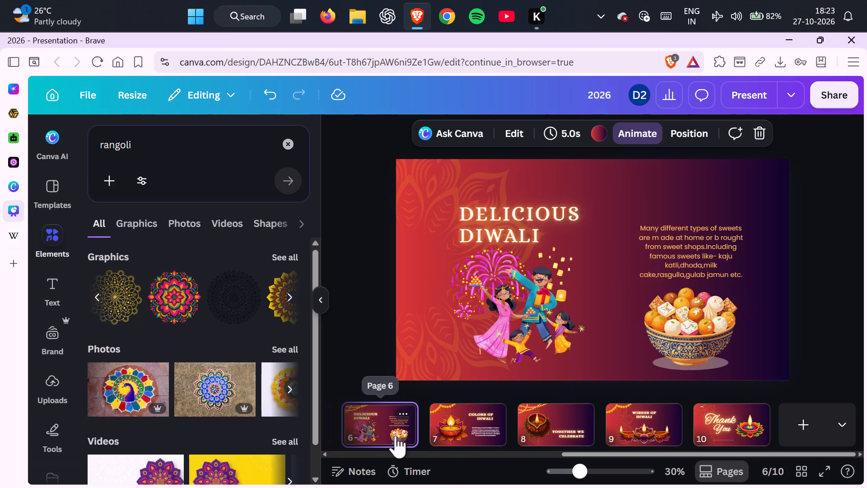
Add the hanging diya lamps graphic to slide 5, Diwali Traditions, and place it beside the paragraph at the slide's right edge.
click(553, 457)
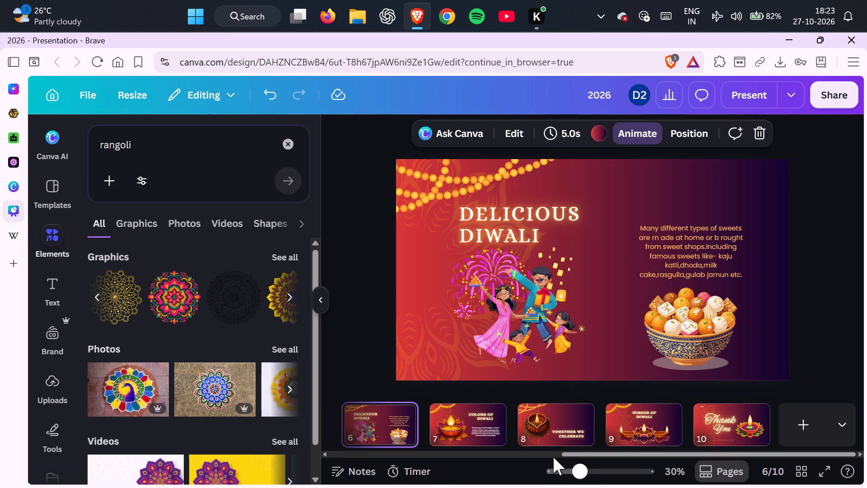
click(687, 429)
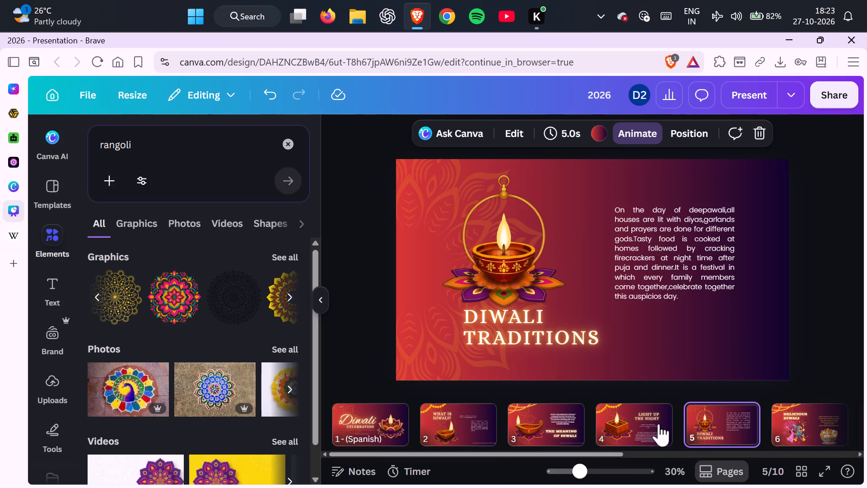
click(290, 294)
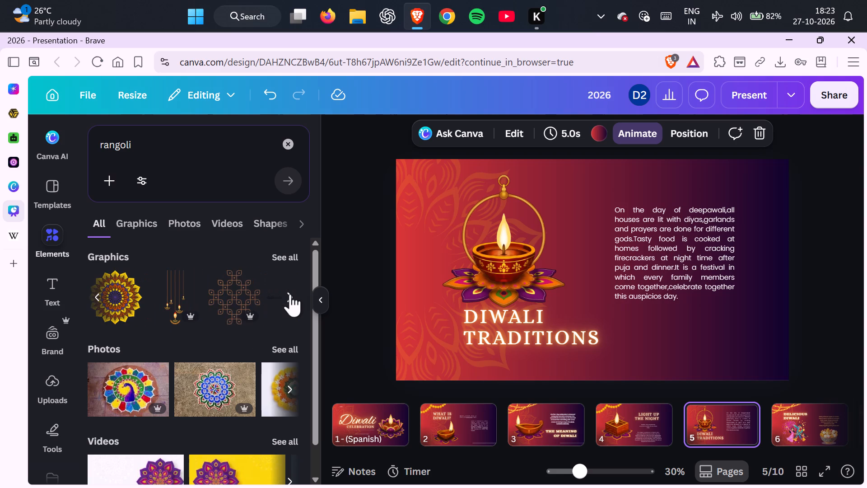
click(188, 291)
drag(593, 265, 593, 265)
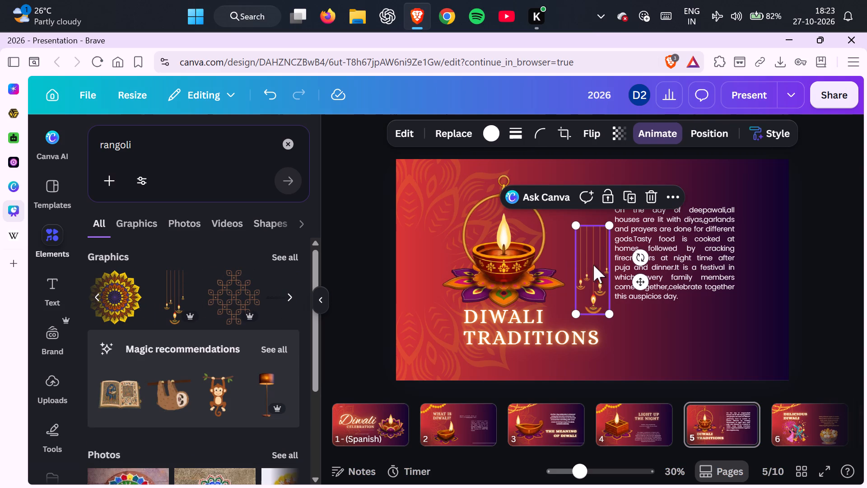
drag(593, 265, 764, 268)
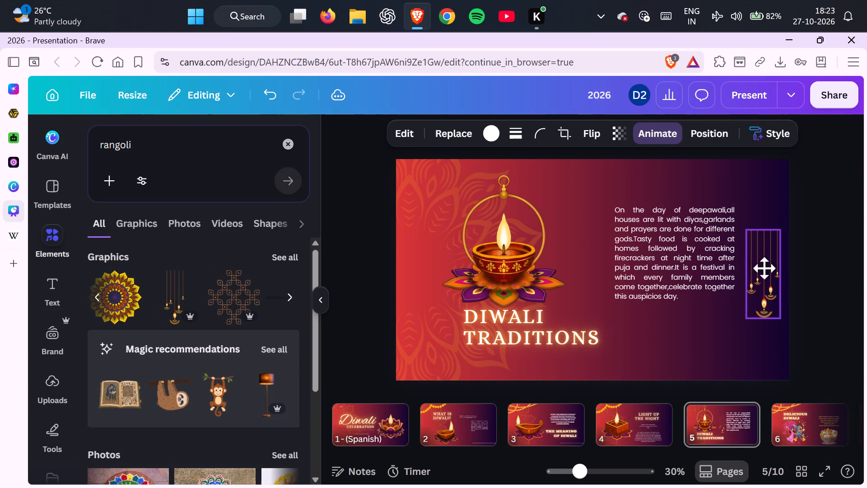
drag(764, 268, 765, 258)
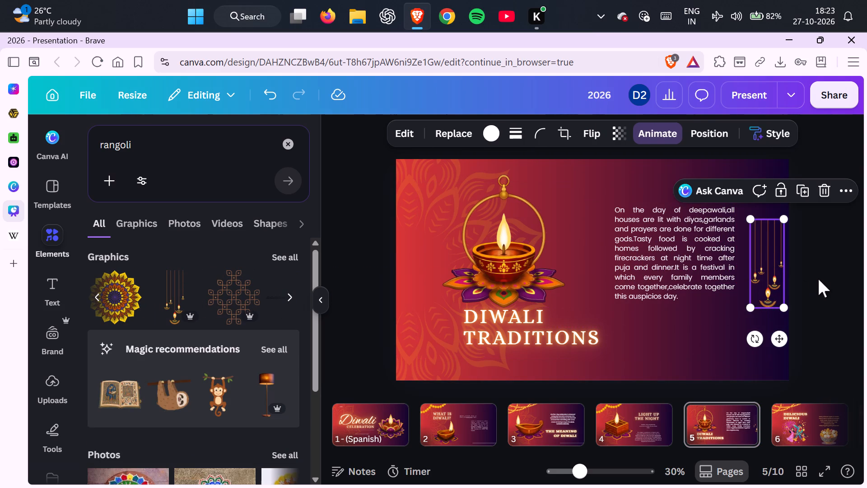
Copy the hanging diya lamps from slide 5 and paste them onto slide 2, What is Diwali?, allowing the site clipboard access.
click(841, 186)
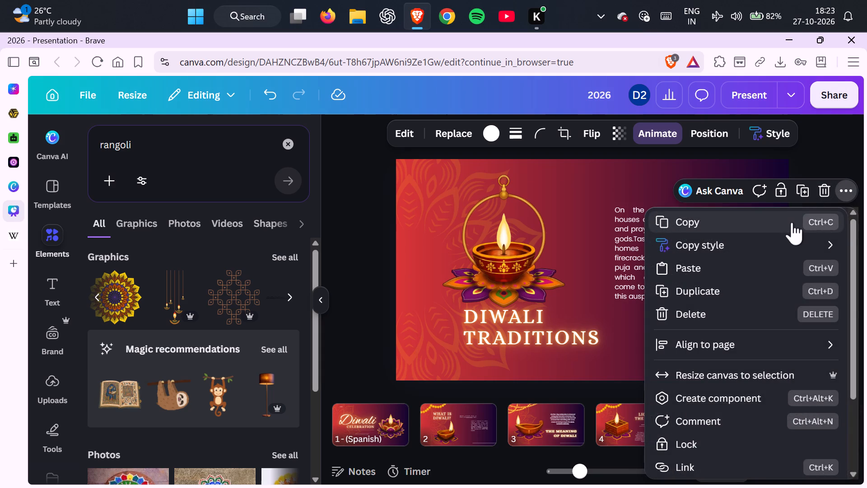
click(768, 226)
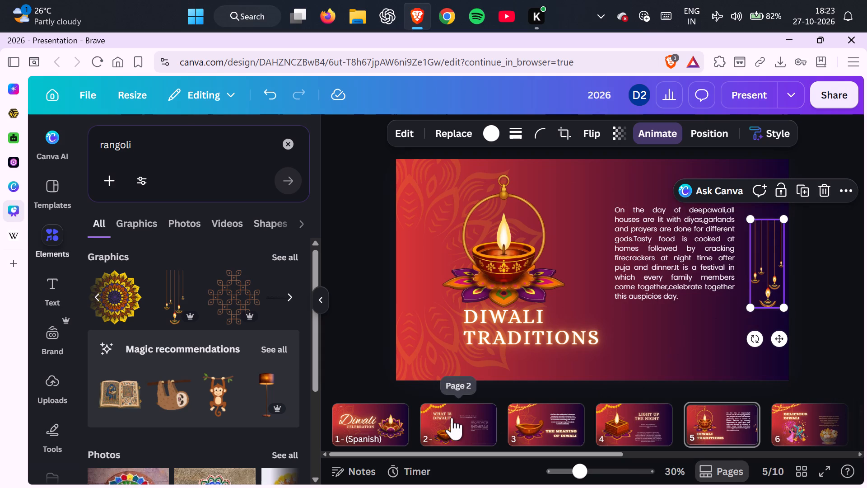
click(452, 418)
click(769, 255)
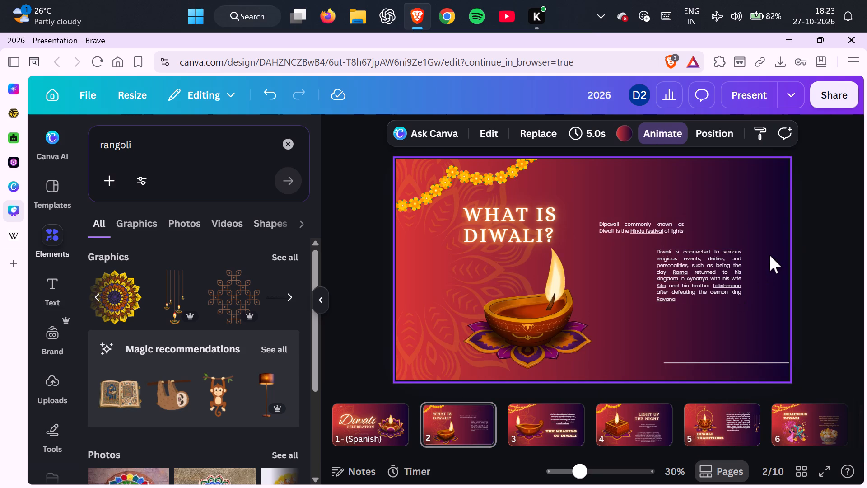
right_click(765, 249)
click(704, 202)
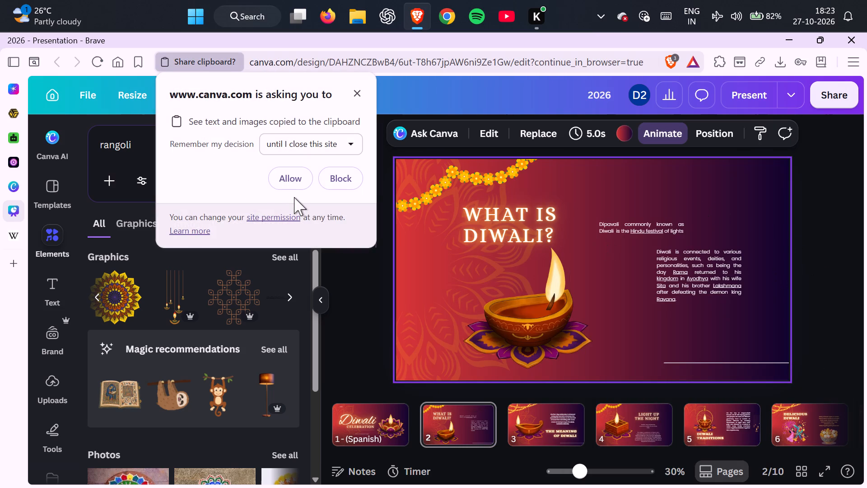
click(292, 184)
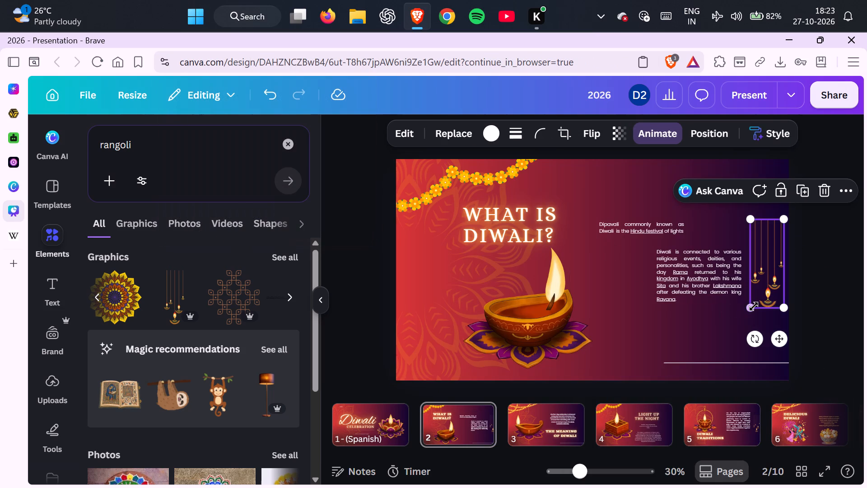
click(821, 295)
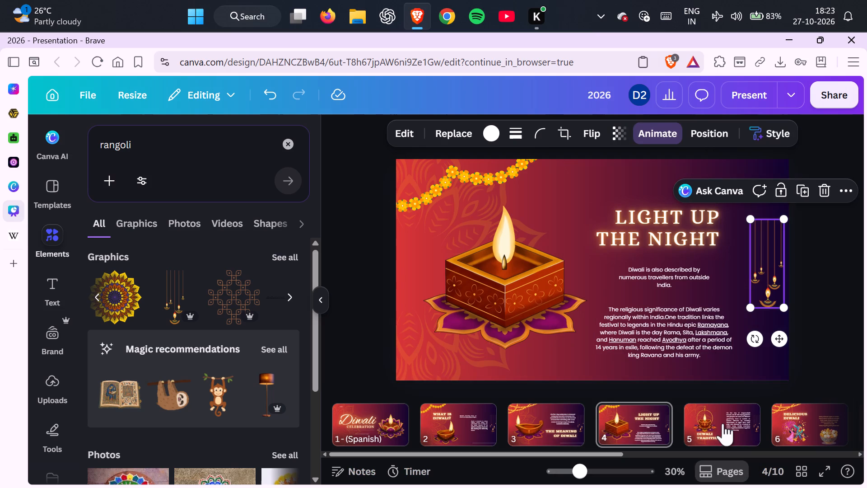
Paste the hanging diya lamps onto slide 8, Together We Celebrate, and slide 9, Wishes of Diwali, leaving slides 6 and 7 without them.
click(722, 424)
click(788, 432)
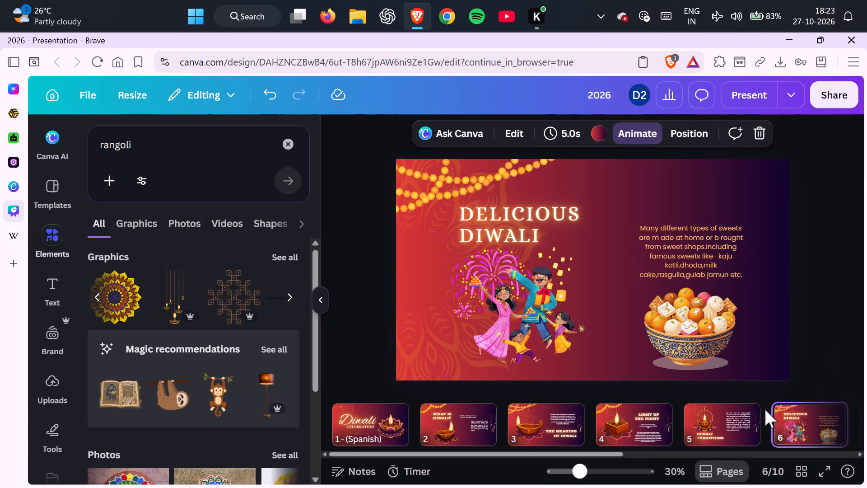
click(637, 446)
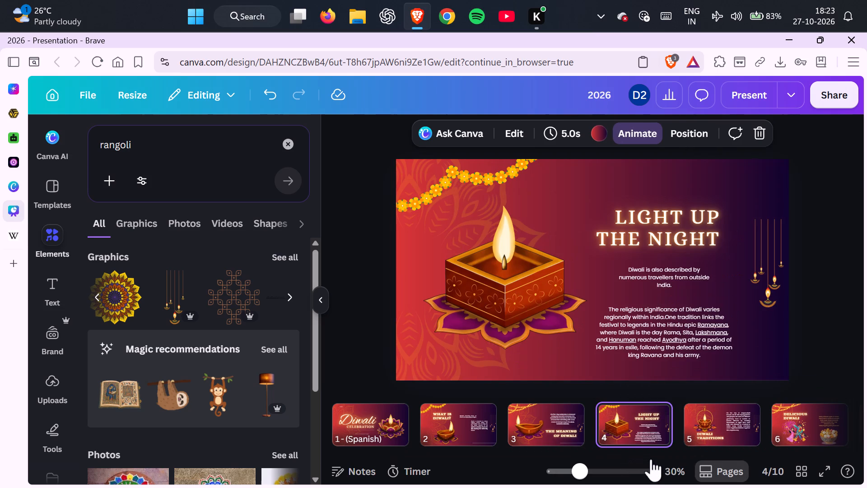
click(651, 456)
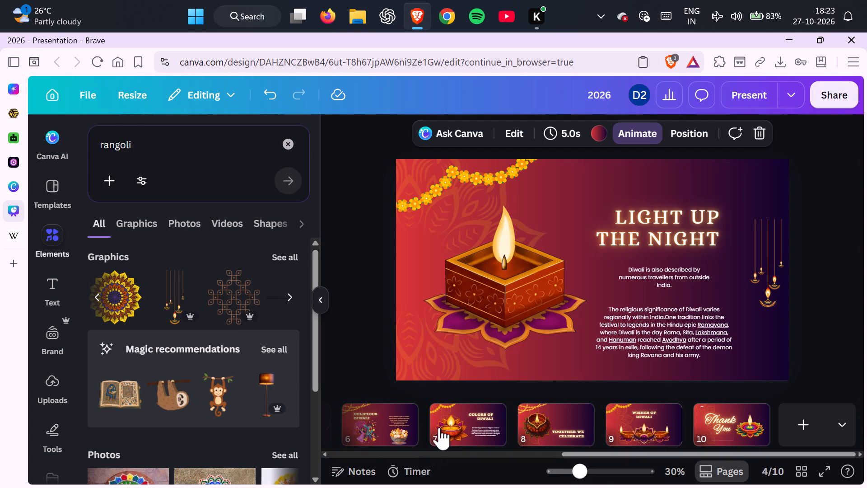
click(440, 427)
click(541, 426)
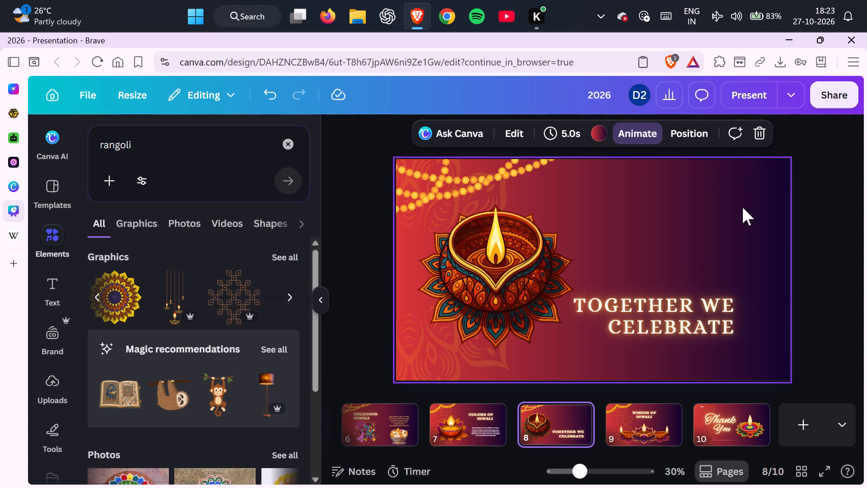
right_click(742, 207)
click(695, 205)
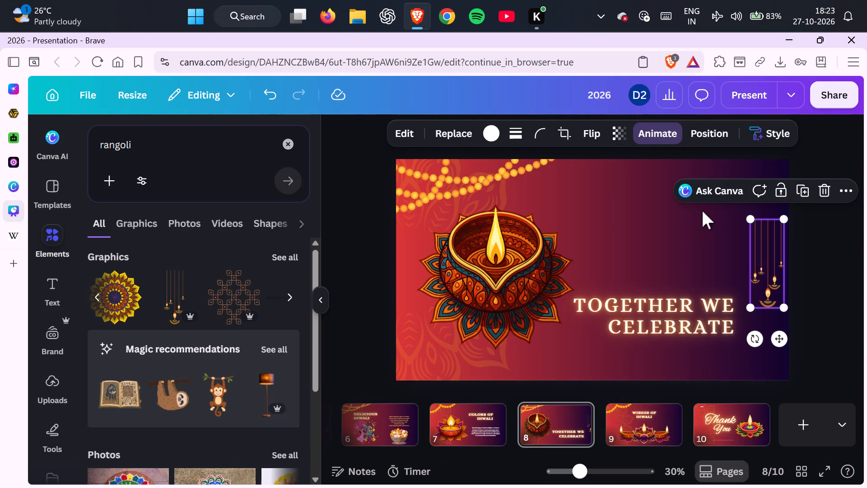
click(633, 439)
right_click(753, 235)
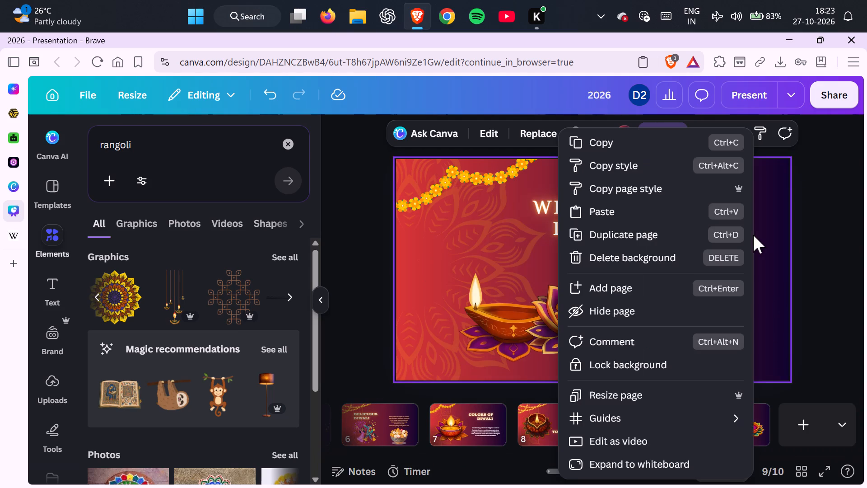
click(678, 209)
Go to slide 10, Thank You, and clear the "rangoli" search from the elements library.
click(743, 436)
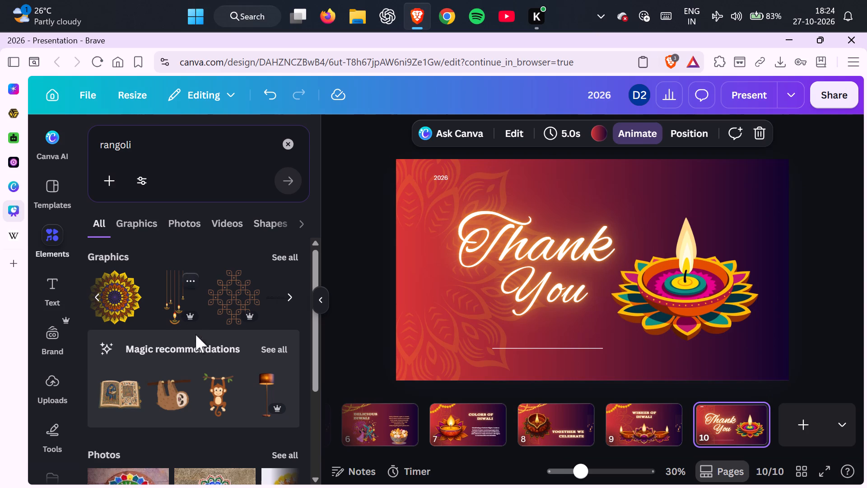
scroll(237, 338, down, 1)
scroll(237, 338, up, 3)
click(279, 144)
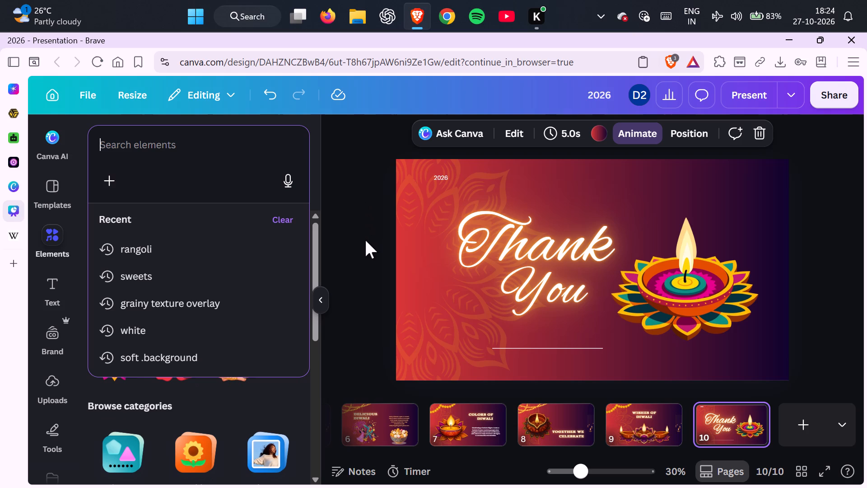
Present the slides full screen to examine slides 8 to 10 and their animations, and exit the presentation.
click(790, 92)
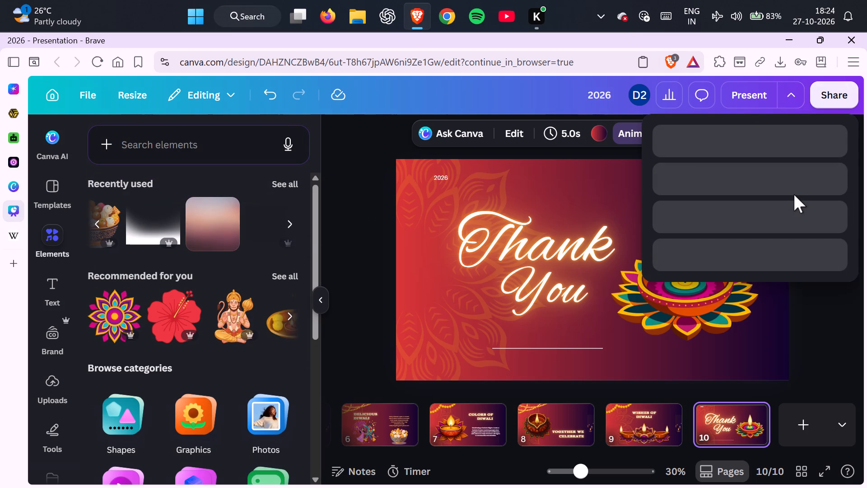
click(809, 314)
click(754, 91)
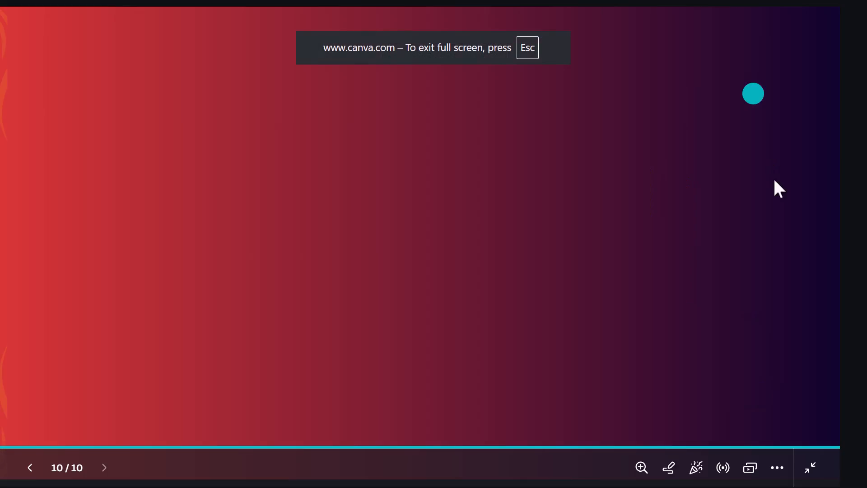
click(765, 237)
click(796, 240)
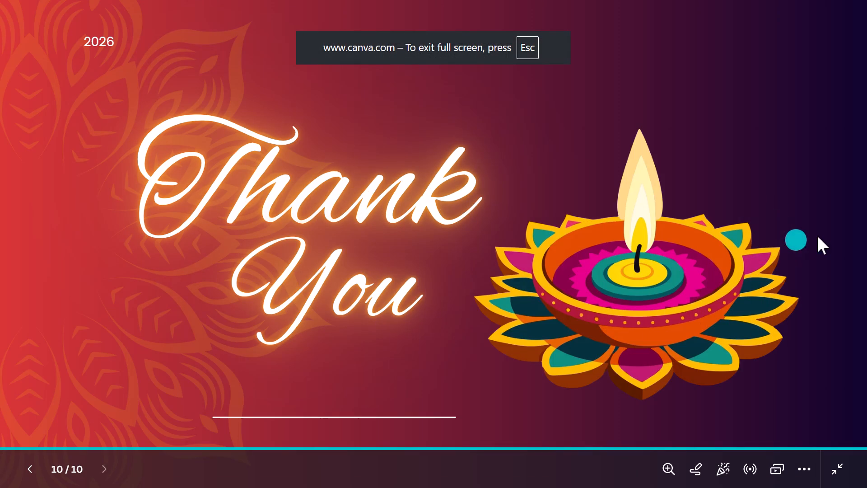
double_click(829, 231)
key(Right)
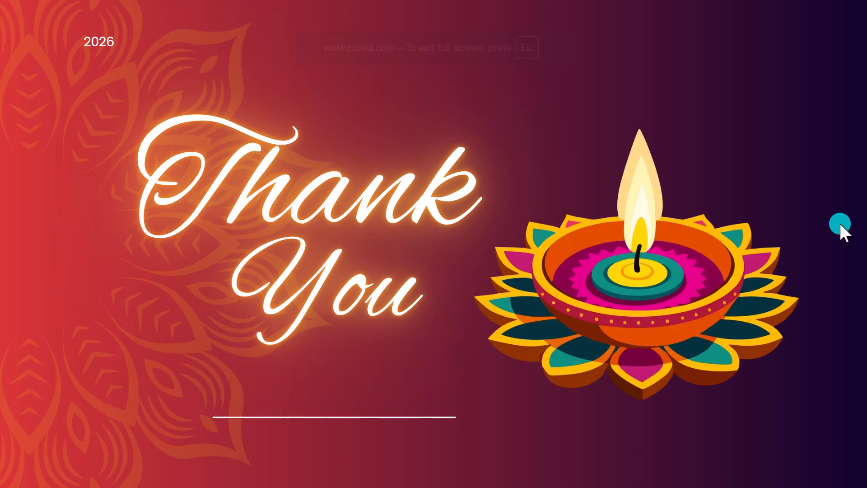
key(Right)
key(Left)
key(Left)
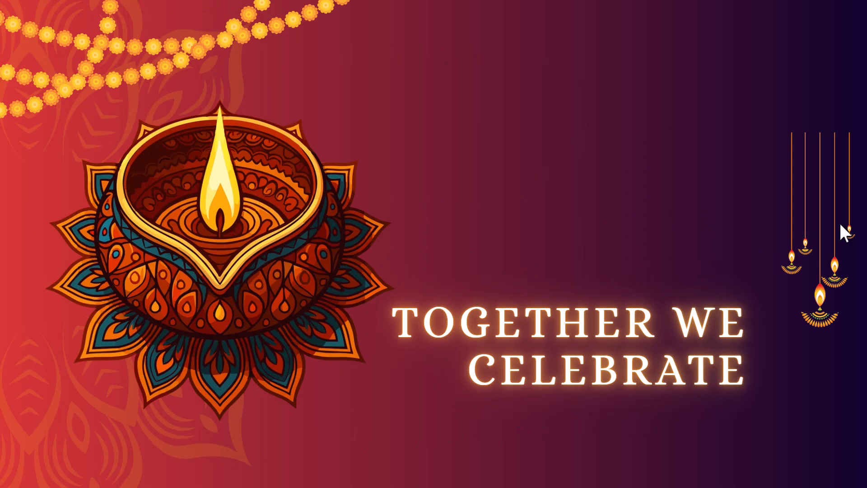
key(Right)
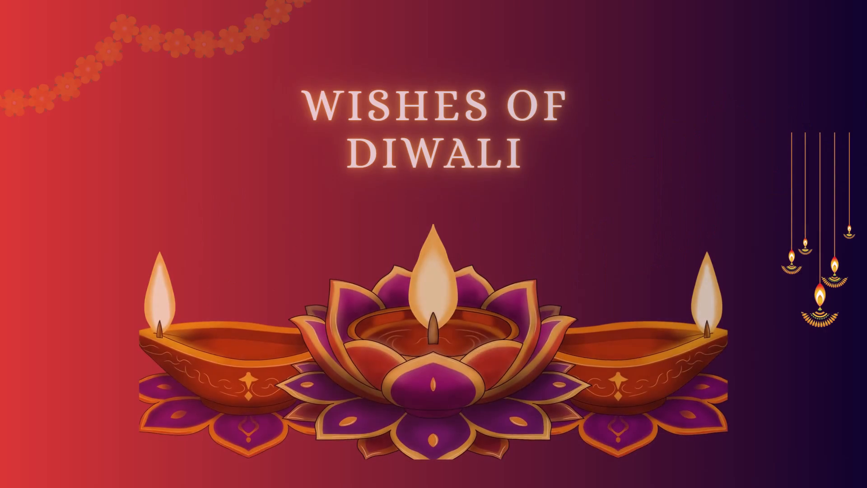
key(Right)
key(Right)
key(Escape)
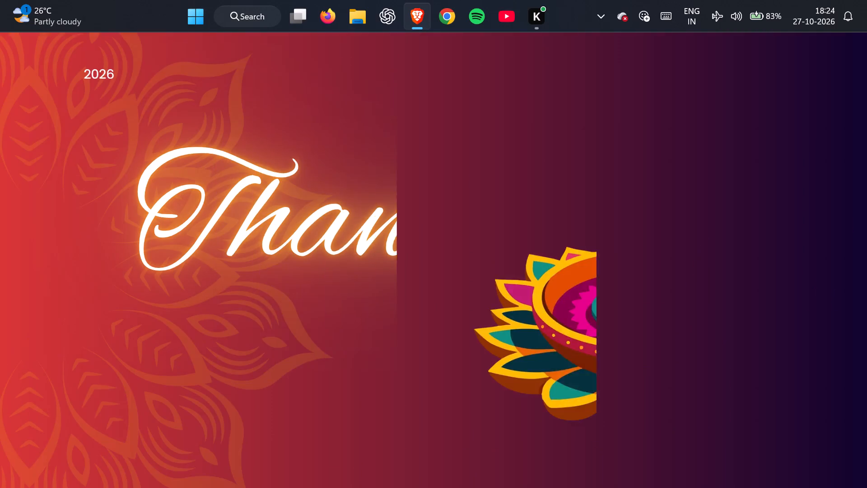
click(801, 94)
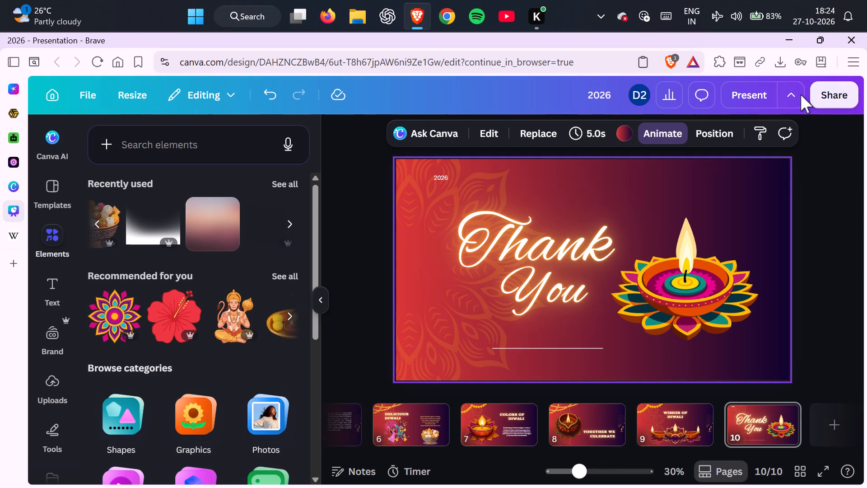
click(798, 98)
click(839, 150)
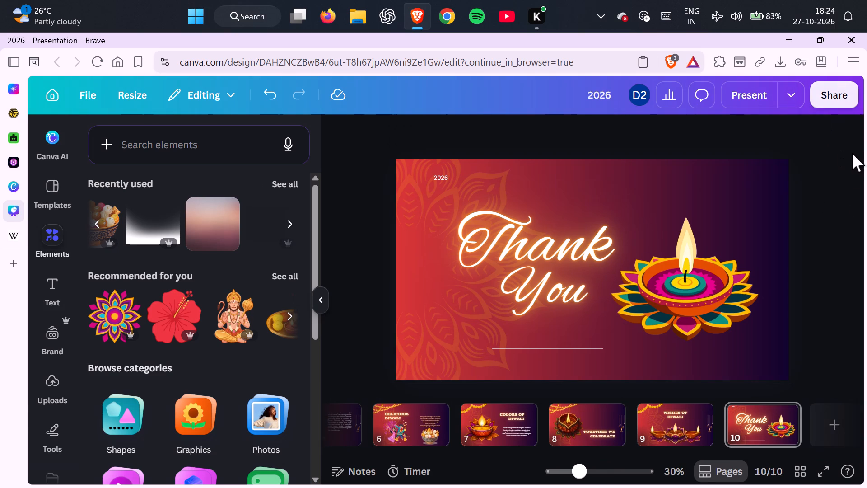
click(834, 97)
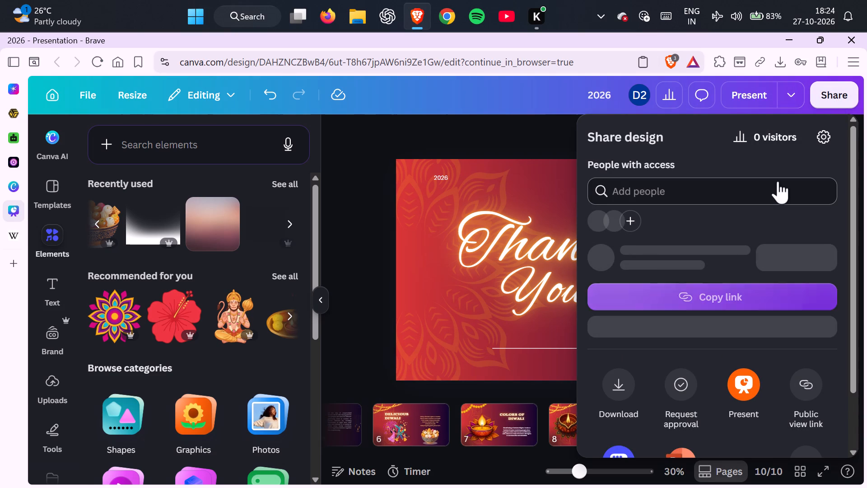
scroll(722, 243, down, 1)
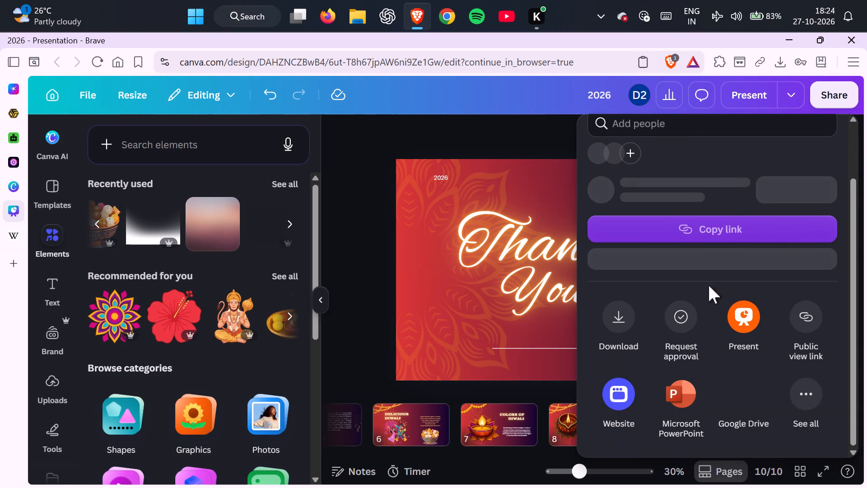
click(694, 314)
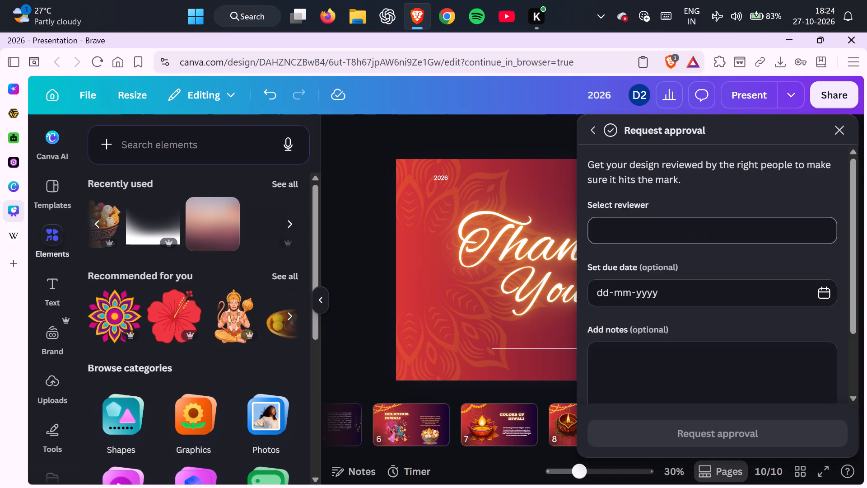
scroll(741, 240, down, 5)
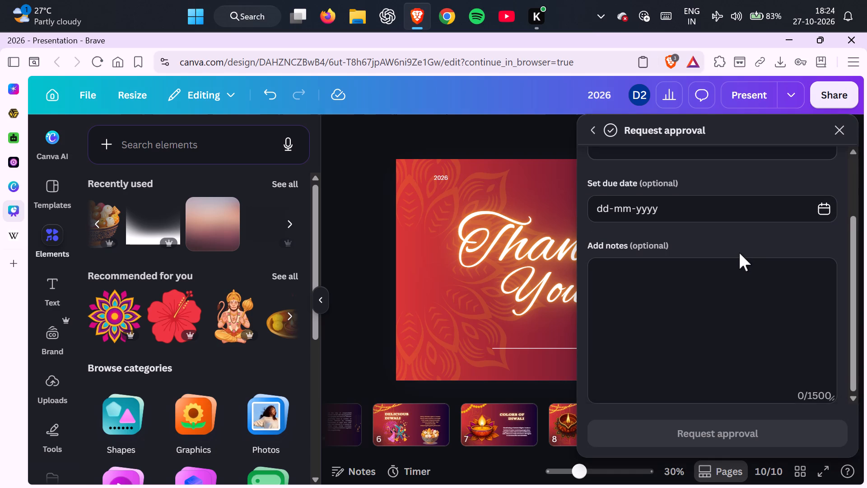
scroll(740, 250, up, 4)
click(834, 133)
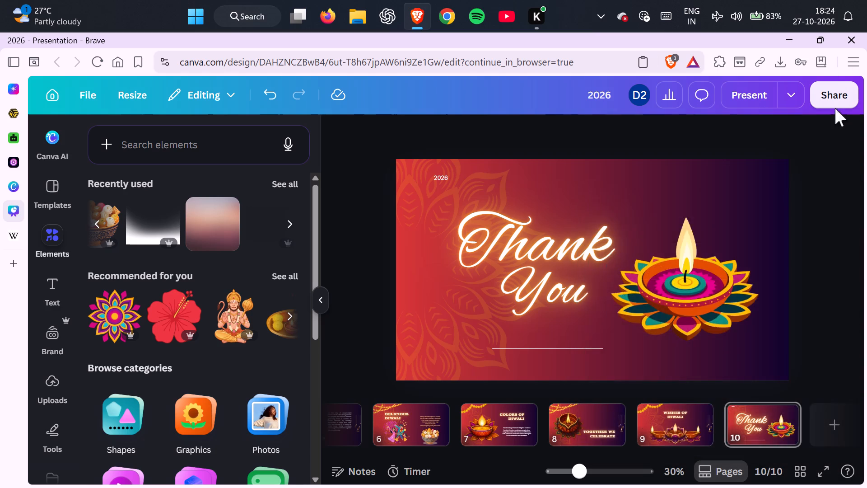
Open the download settings for the presentation from its sharing options.
click(835, 108)
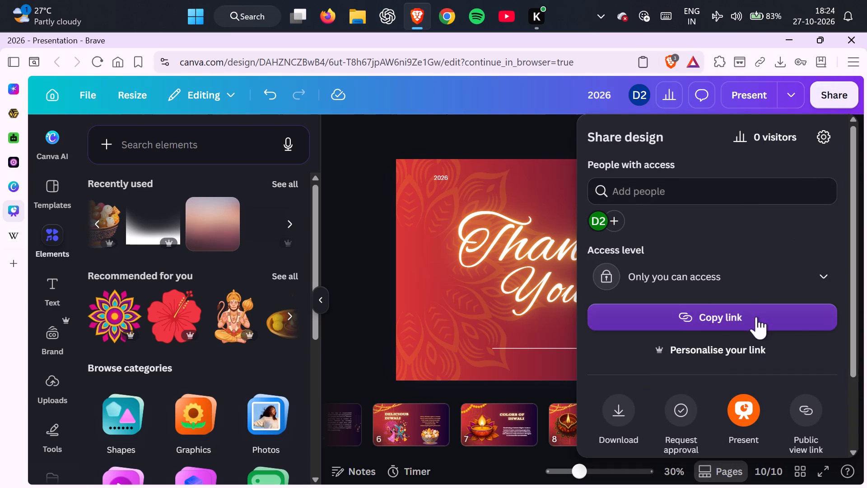
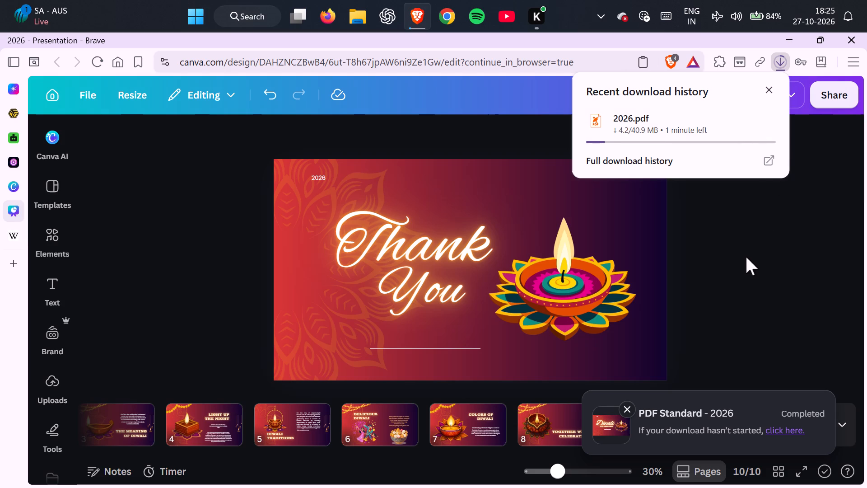
Download all pages of the presentation as a Microsoft PowerPoint document from the sharing options.
double_click(737, 211)
click(816, 98)
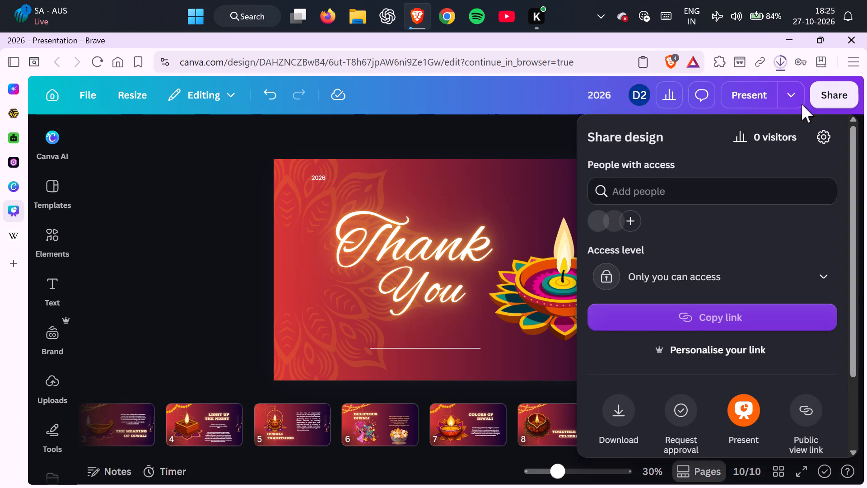
scroll(795, 212, down, 3)
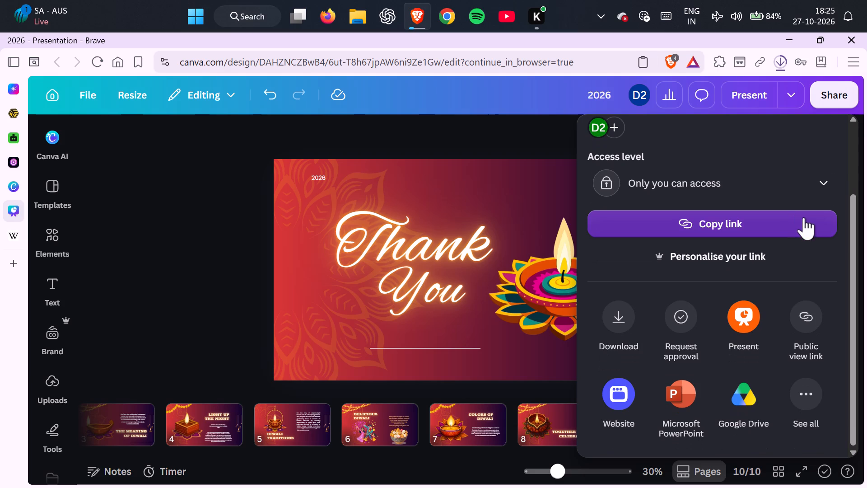
click(675, 410)
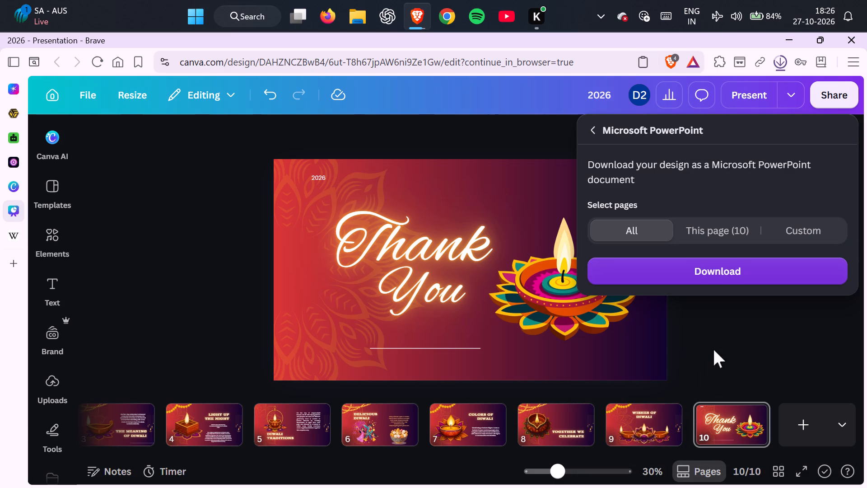
click(750, 279)
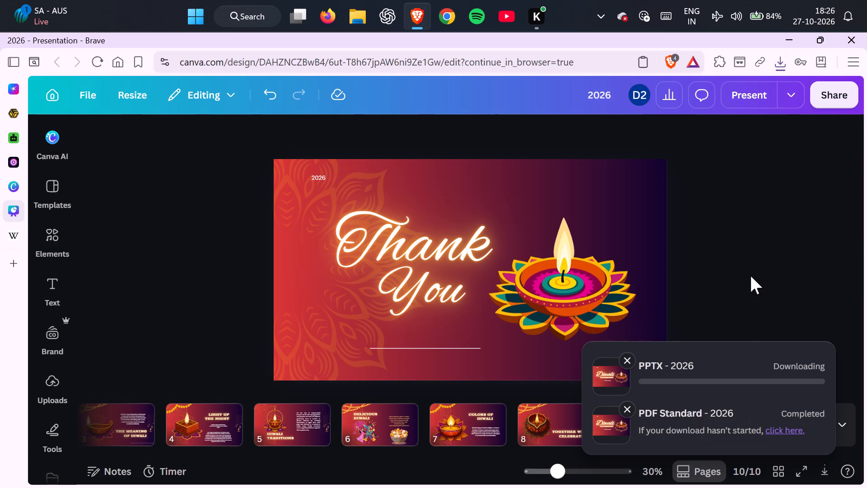